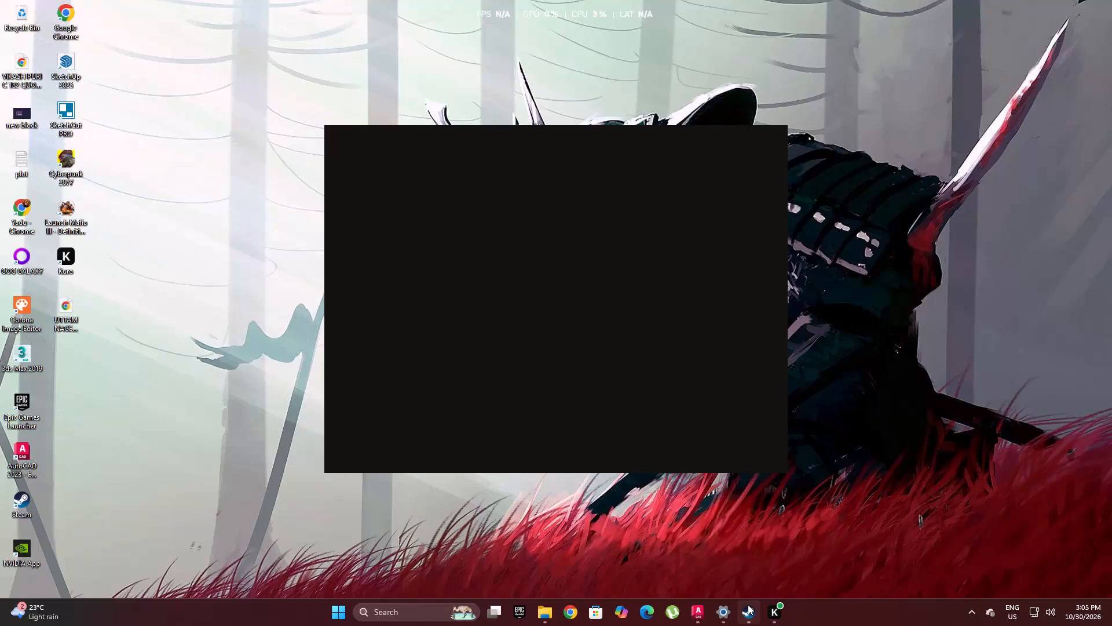
Look through the contents of the RAHUL folder on Local Disk (D:).
left_click(537, 617)
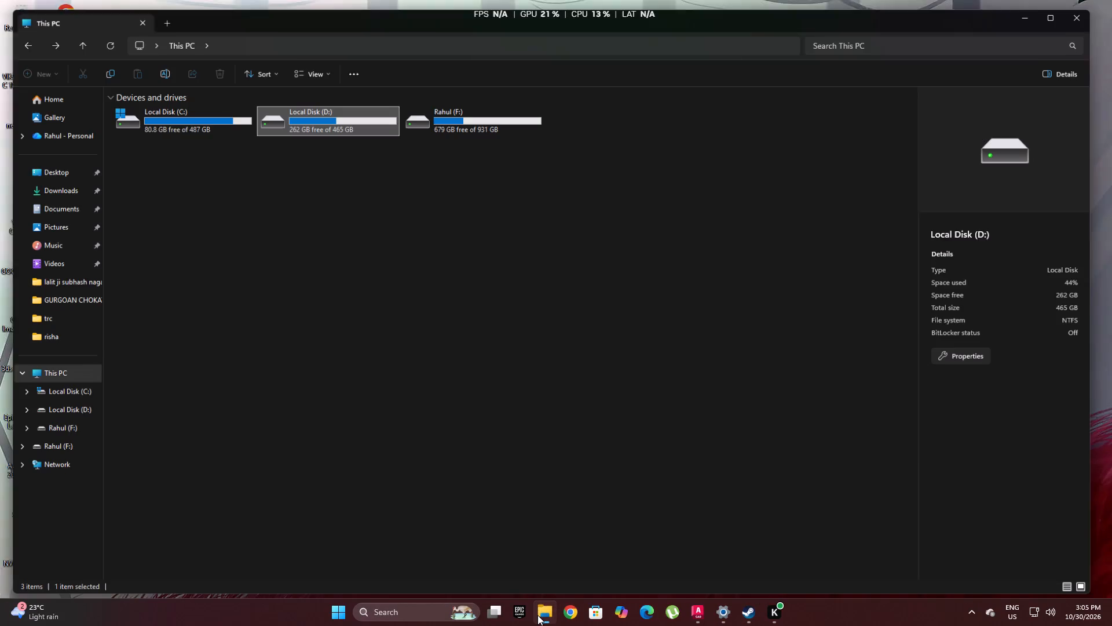
double_click(342, 110)
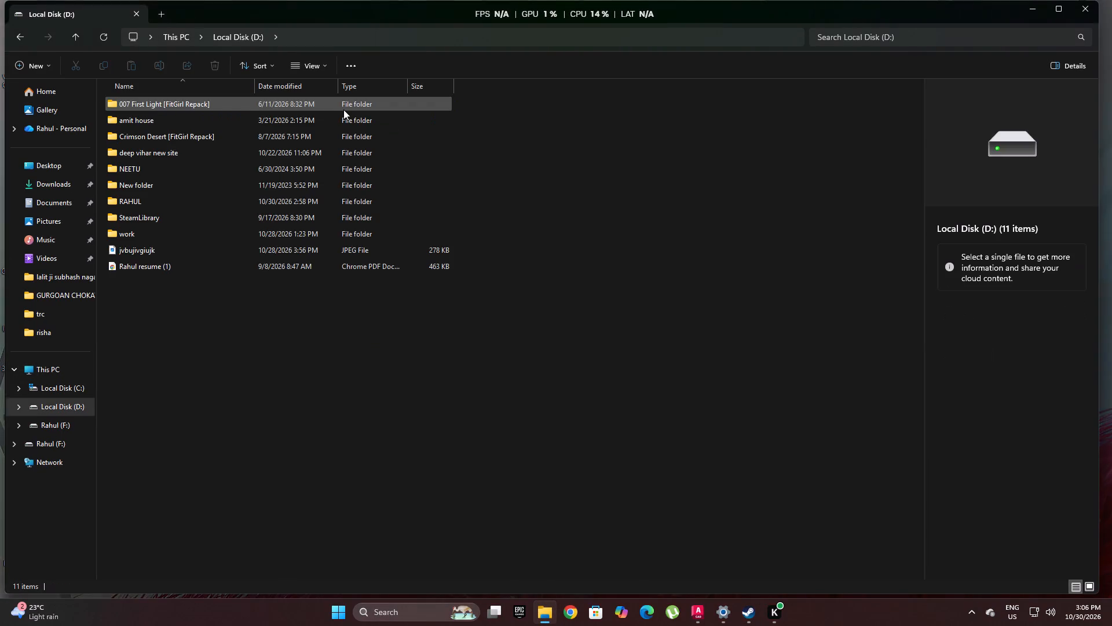
double_click(221, 208)
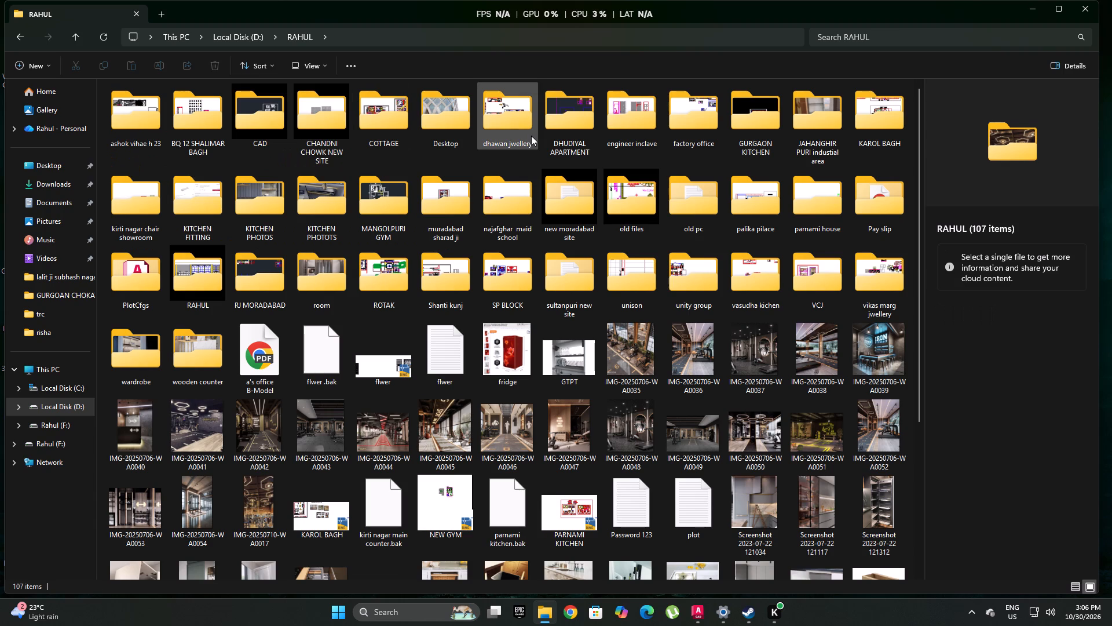
scroll(531, 139, "down", 1)
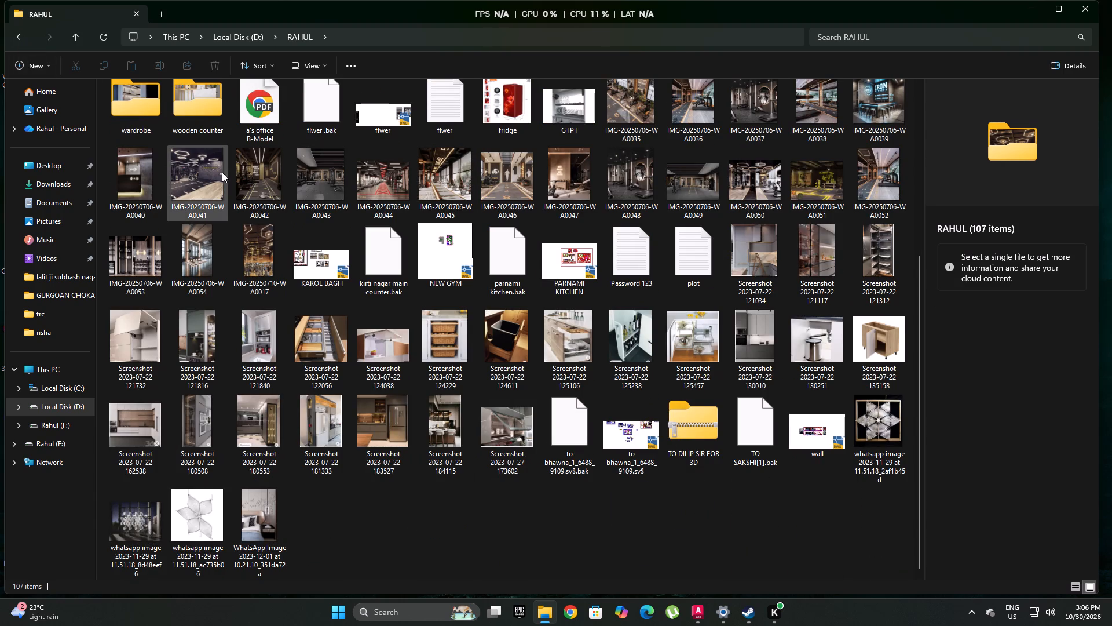
scroll(221, 172, "up", 3)
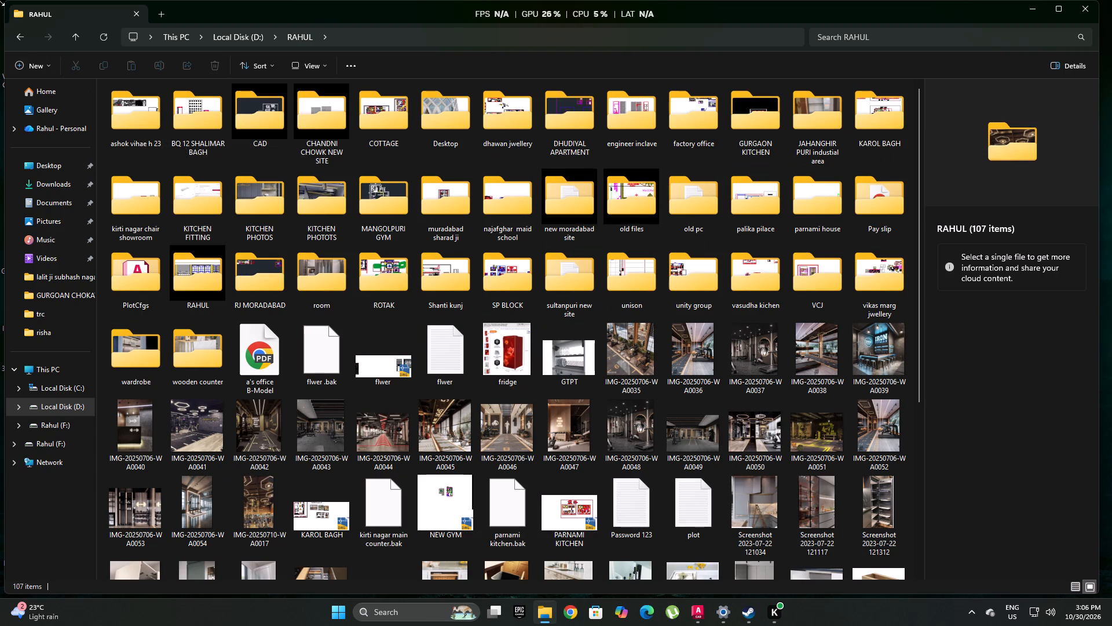
left_click(26, 44)
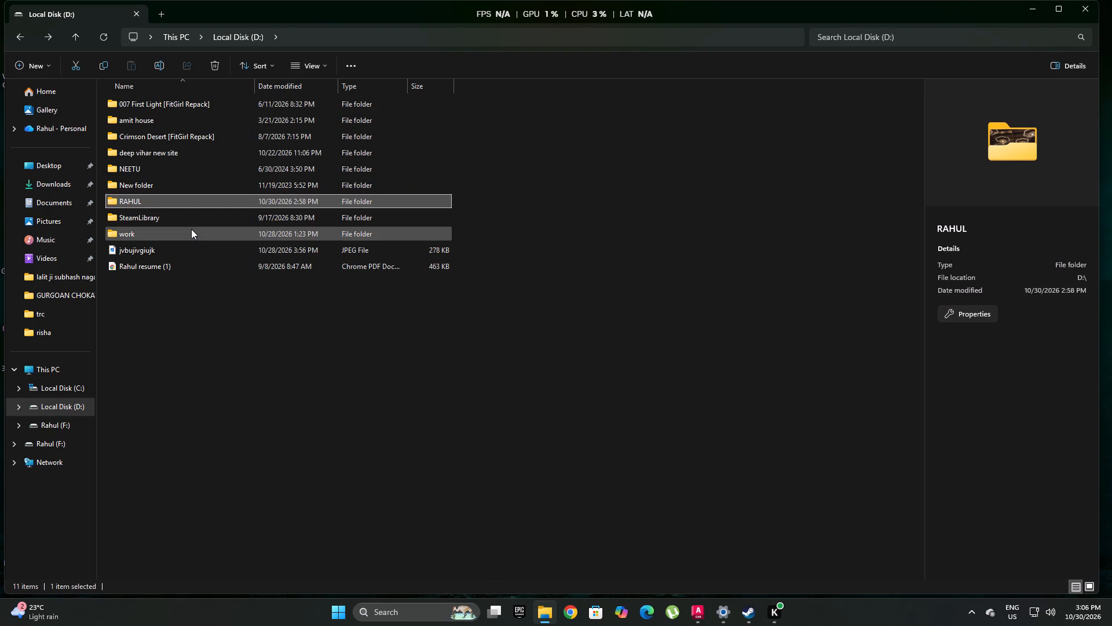
double_click(179, 191)
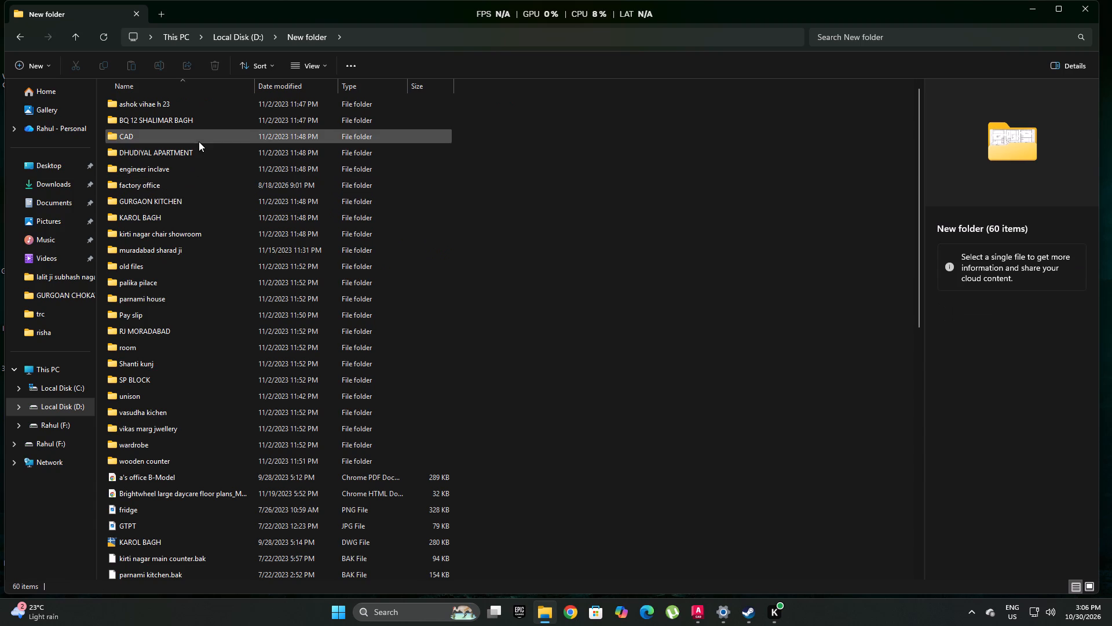
scroll(247, 512, "up", 1)
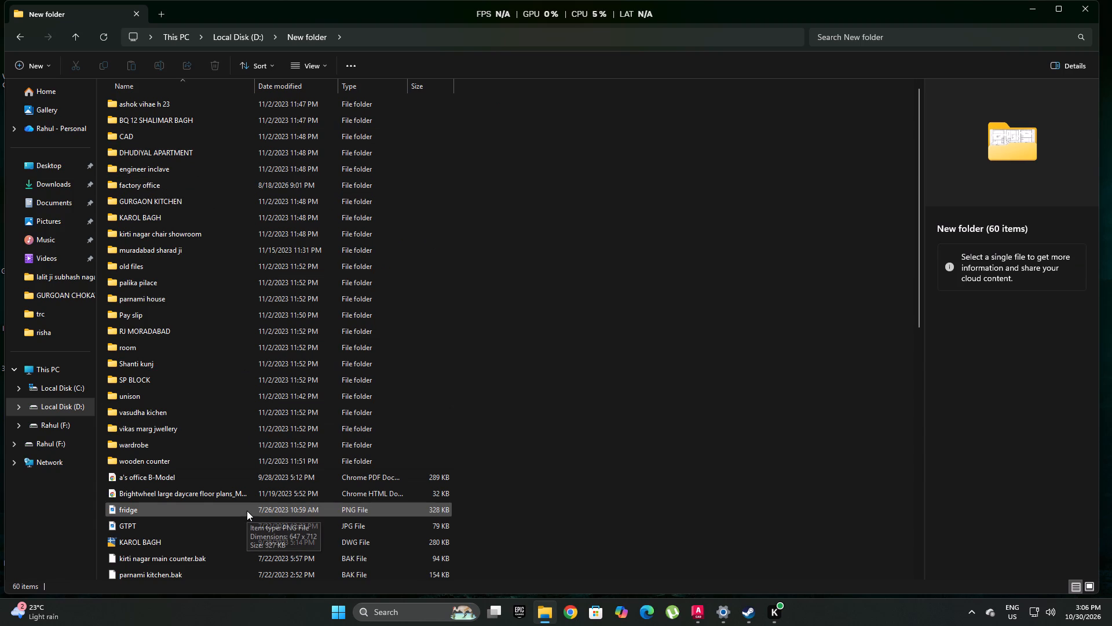
scroll(247, 511, "up", 2)
scroll(247, 511, "down", 1)
scroll(247, 511, "up", 5)
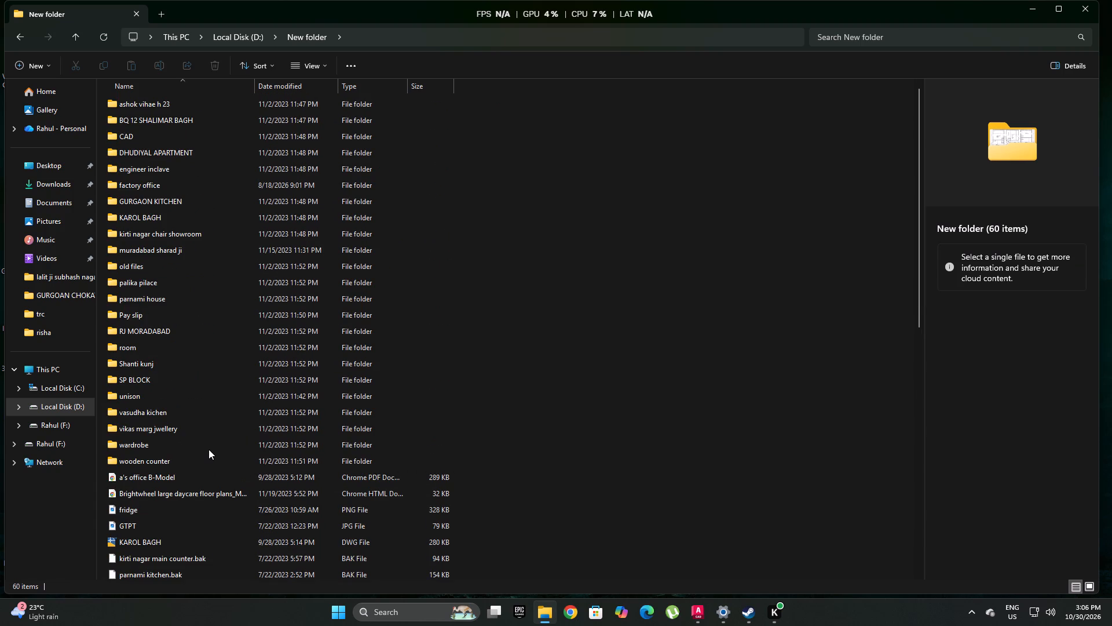
double_click(200, 402)
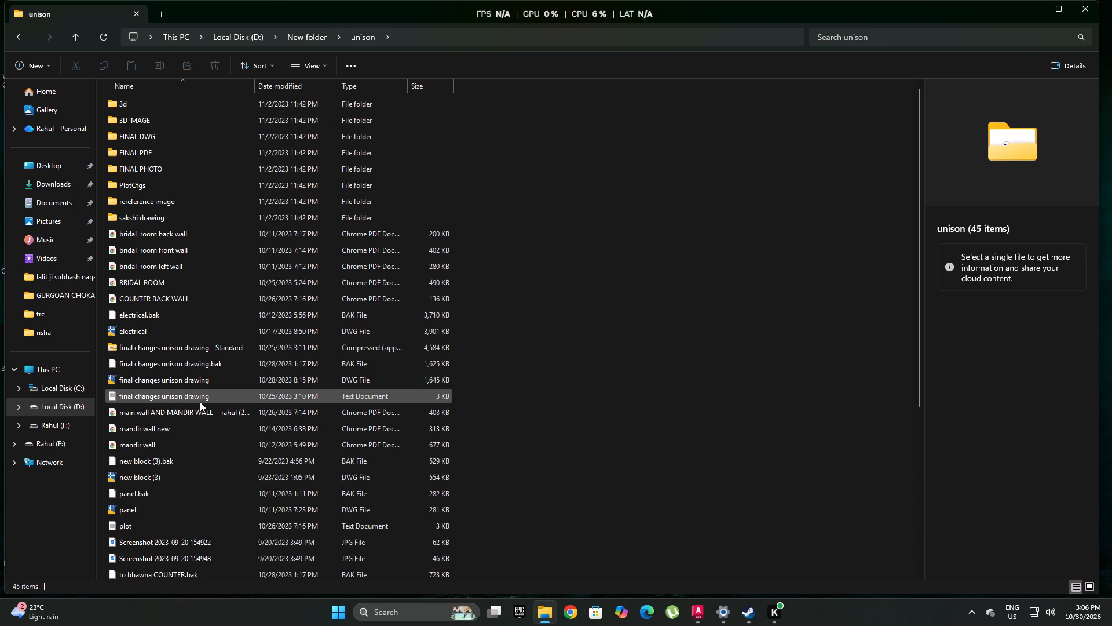
View the three rendered images in the 3d folder and look over the 3D IMAGE folder's contents.
double_click(179, 103)
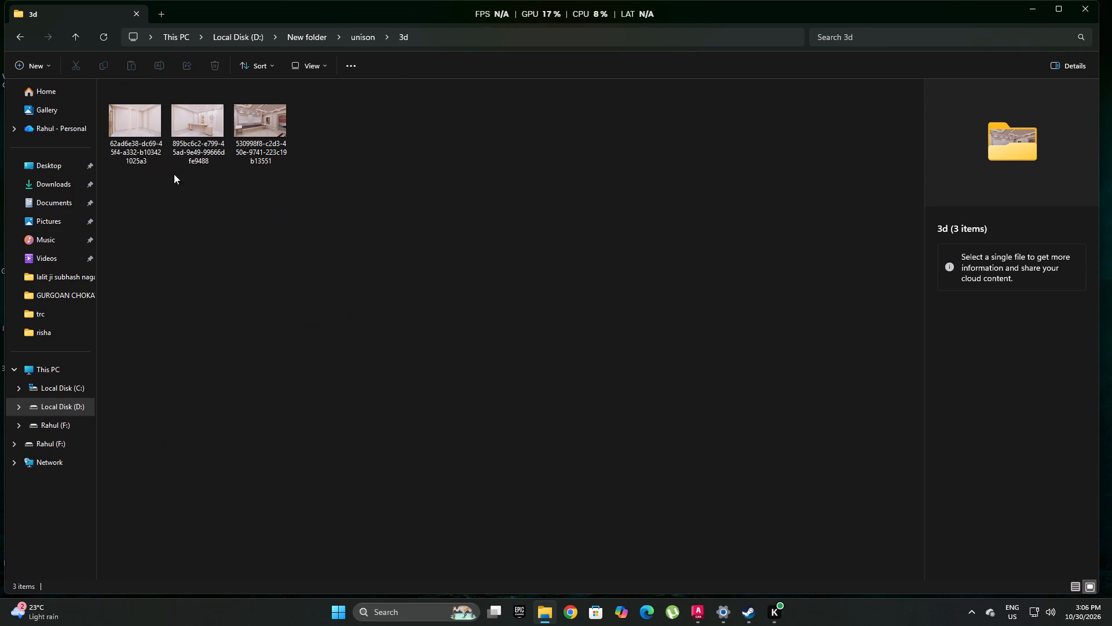
double_click(130, 162)
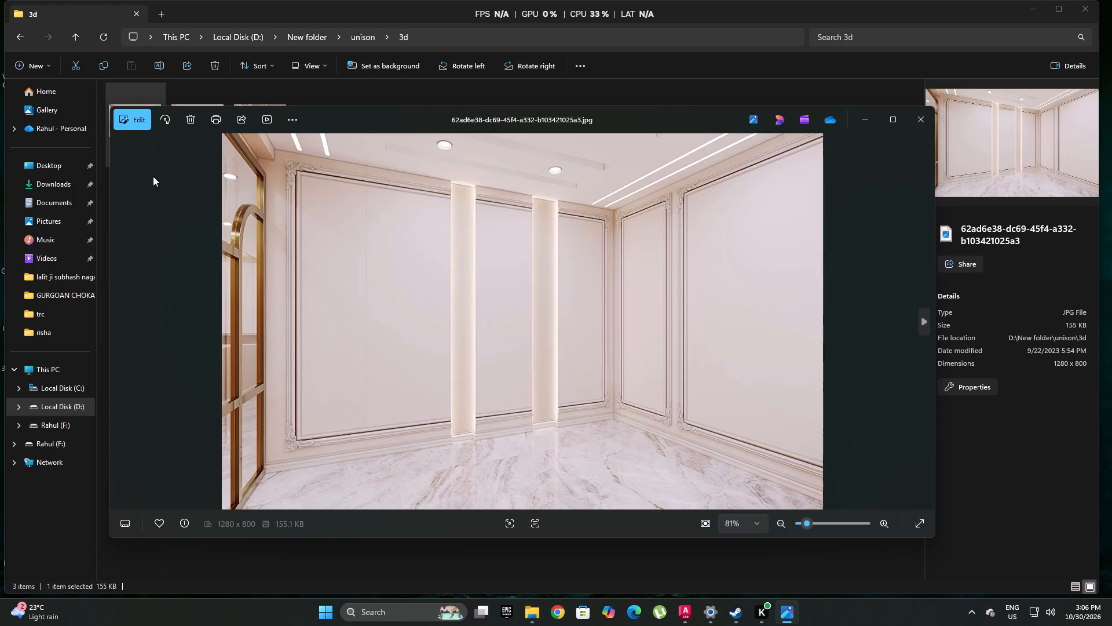
key("Right")
key("Right")
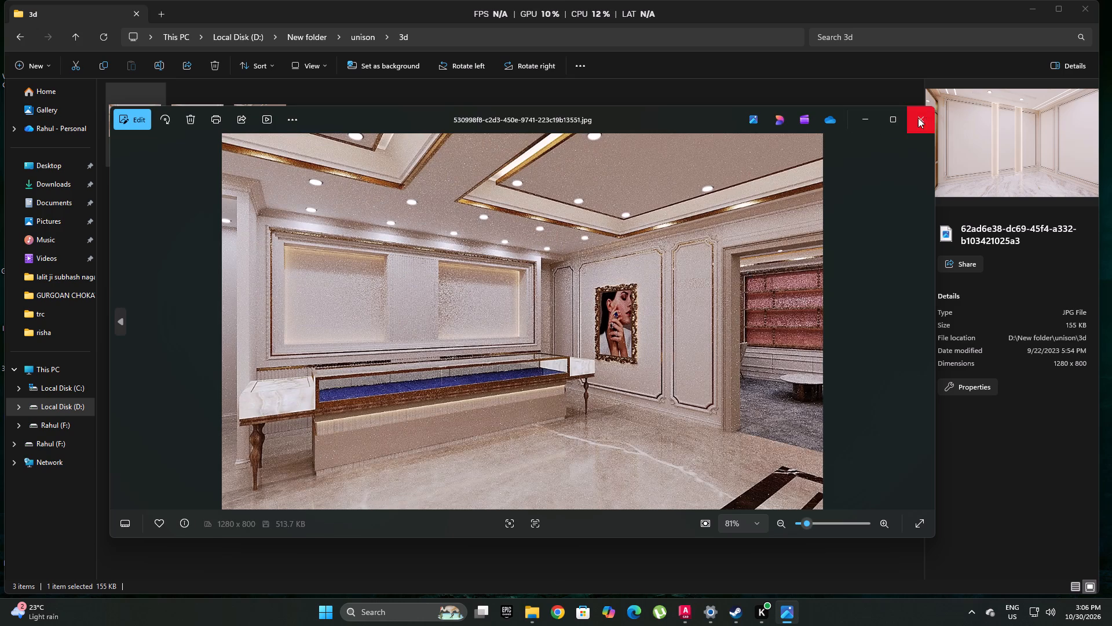
left_click(926, 117)
left_click(23, 39)
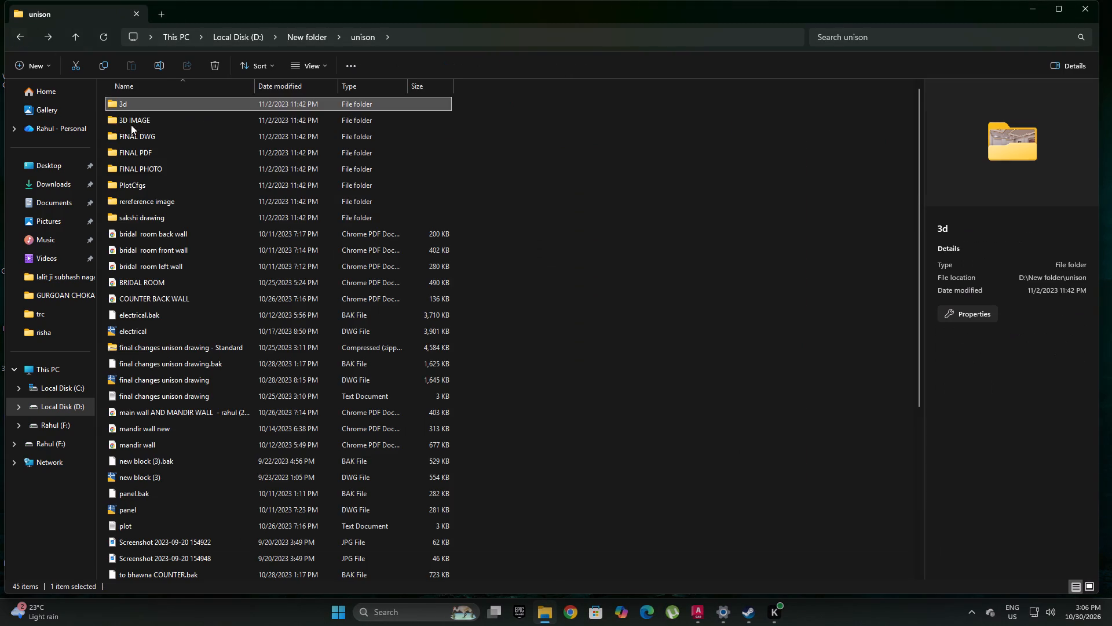
double_click(151, 126)
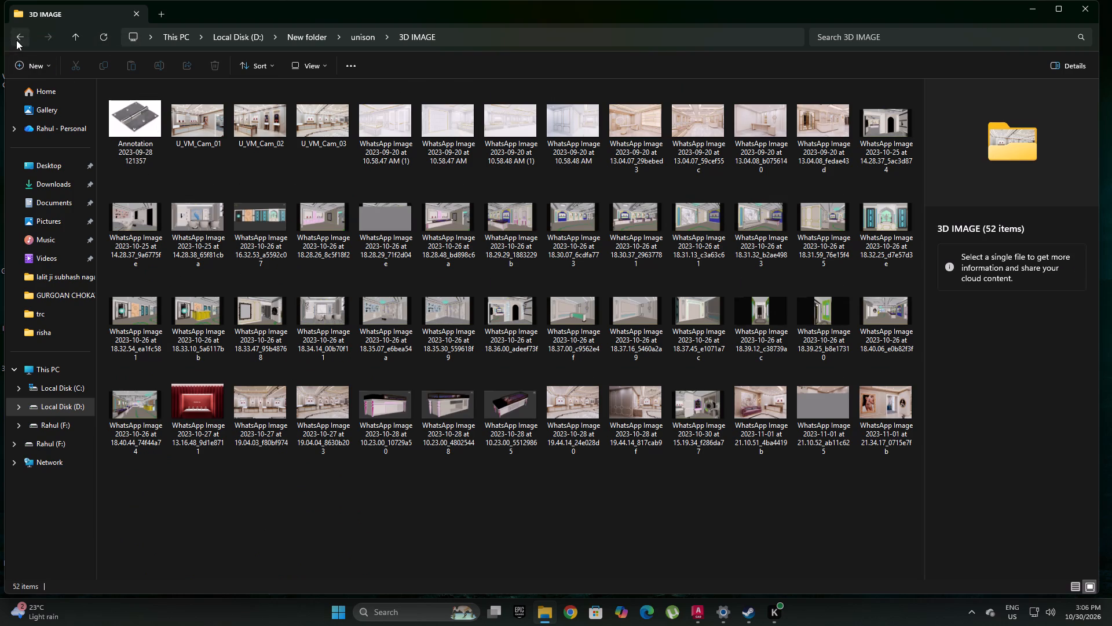
left_click(16, 40)
Open the BIG COUNTER PDF from the FINAL DWG folder and examine its counter views, detail and title block.
double_click(167, 137)
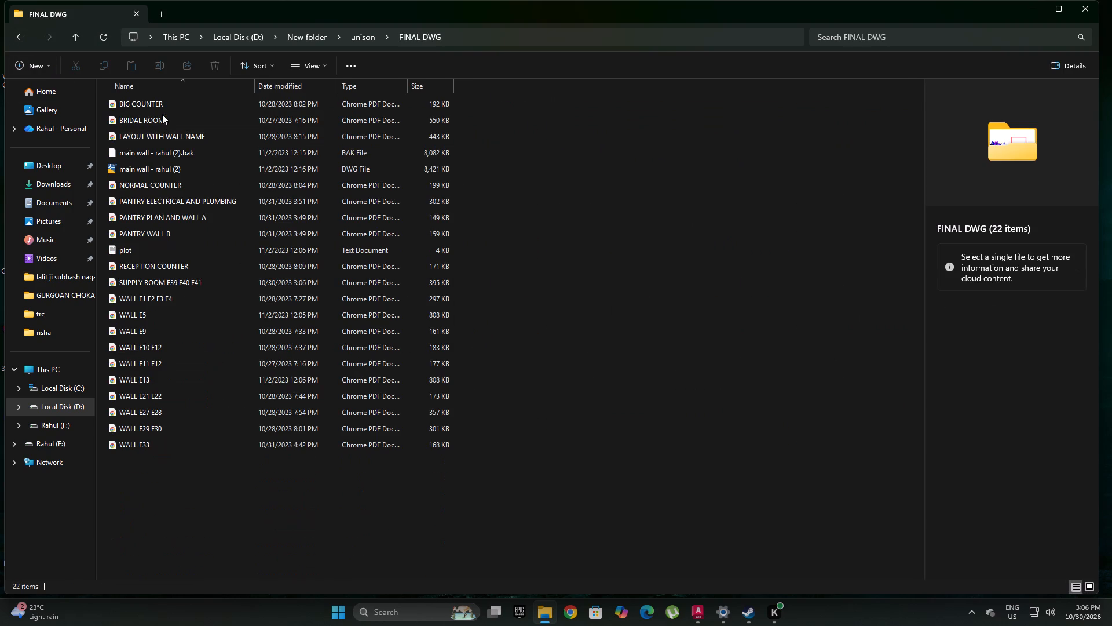
double_click(163, 110)
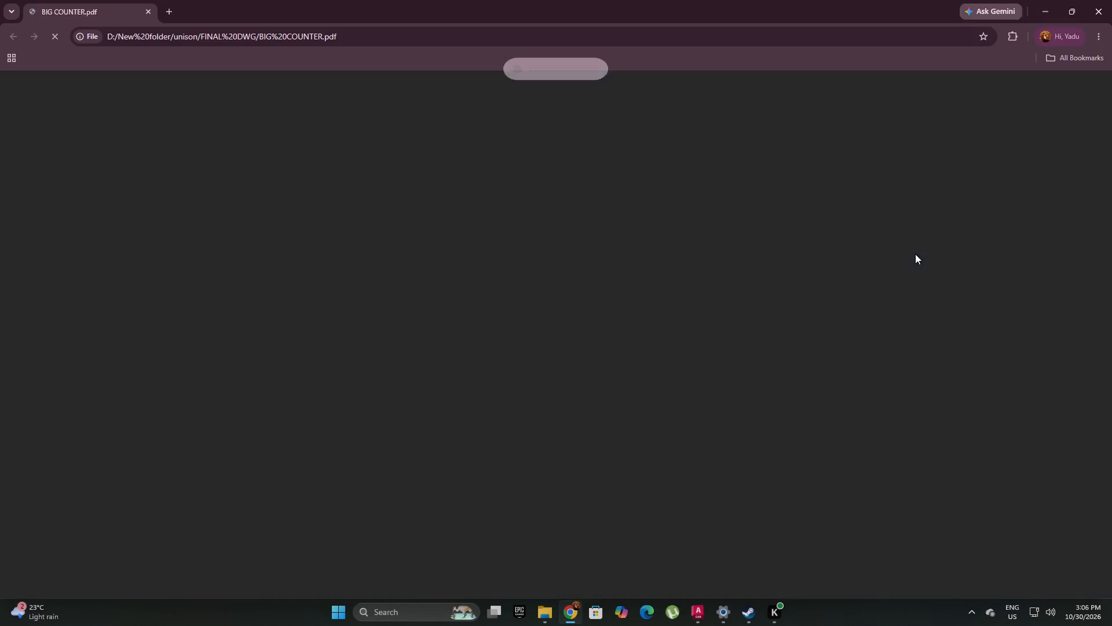
scroll(917, 254, "down", 3)
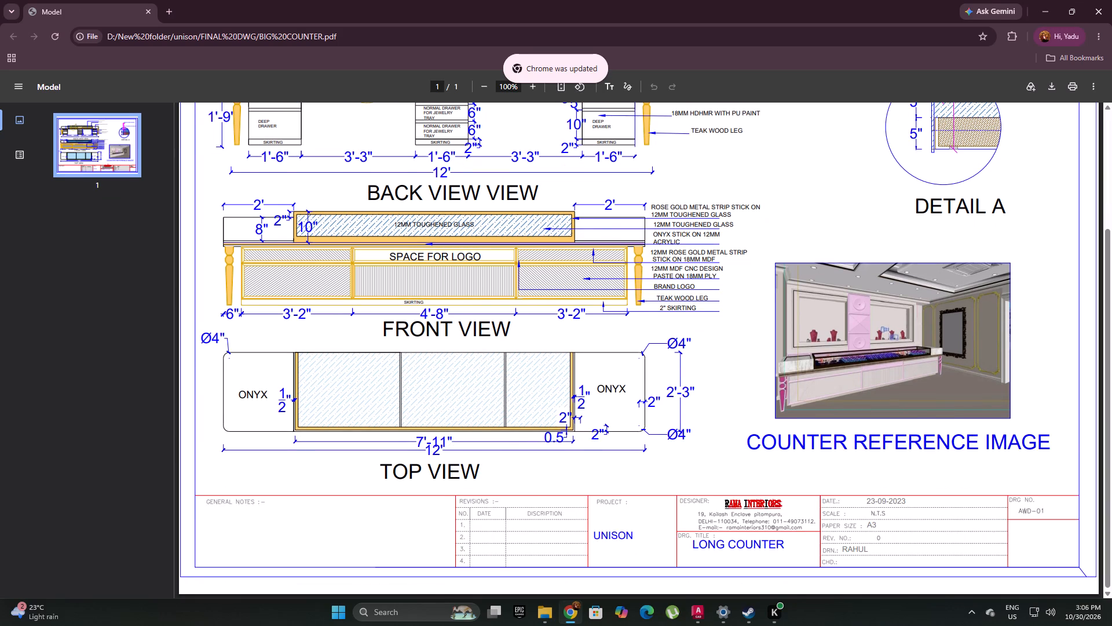
key("Right")
scroll(917, 256, "down", 2)
key("Right")
key("Right")
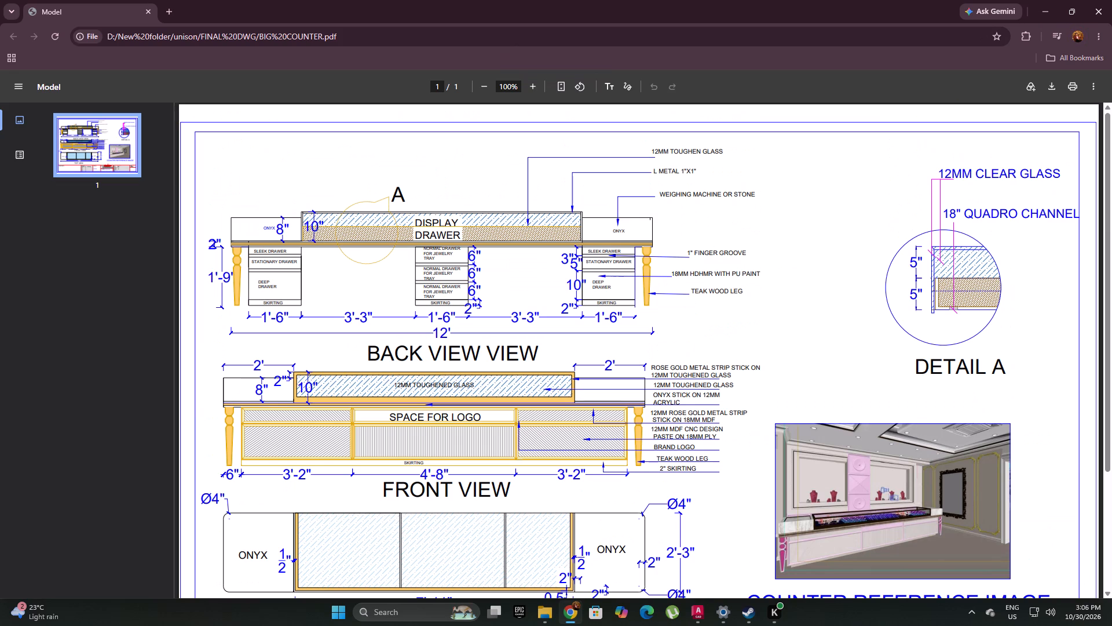
key("Right")
scroll(917, 256, "down", 2)
key("Left")
key("Left")
left_click(1104, 3)
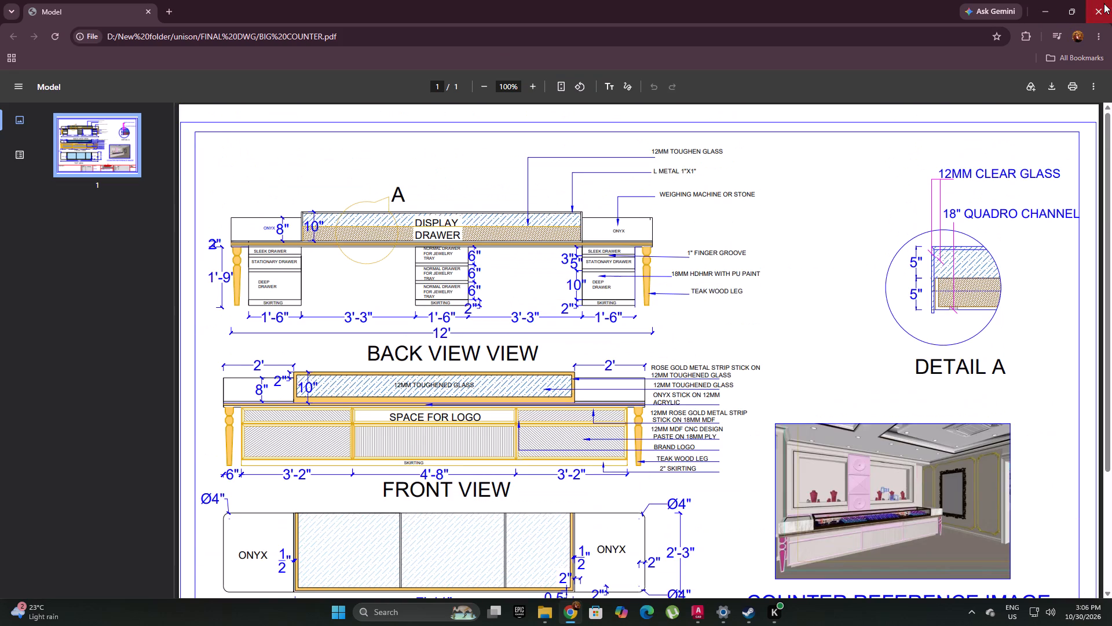
Open the BRIDAL ROOM PDF and examine its wall elevations and reference renders.
double_click(163, 126)
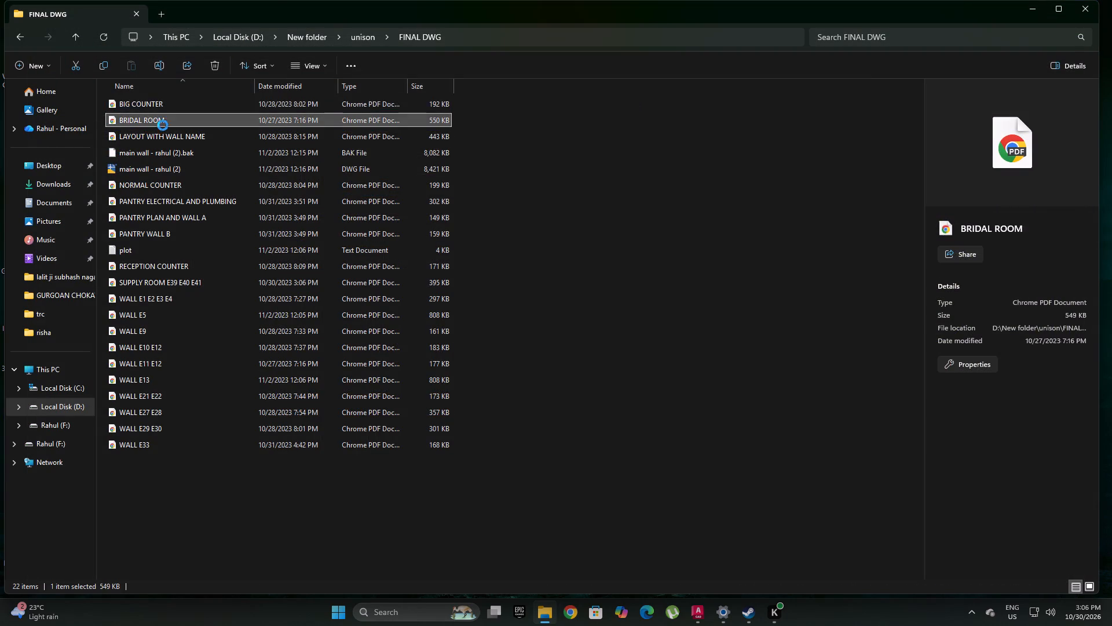
scroll(852, 436, "down", 1)
scroll(849, 435, "up", 1)
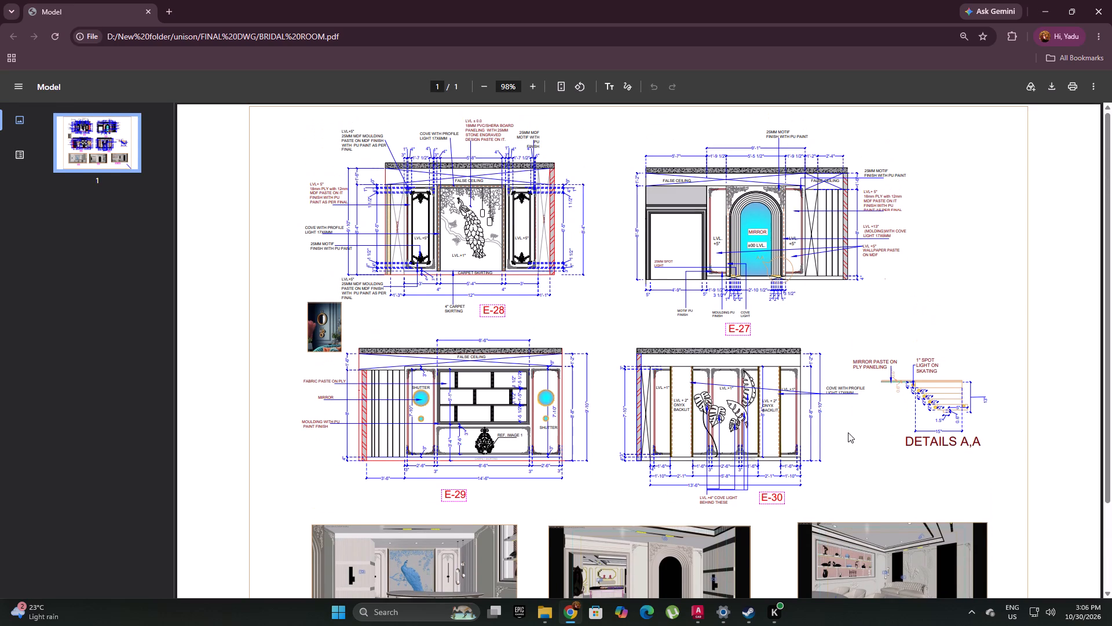
scroll(848, 432, "down", 2)
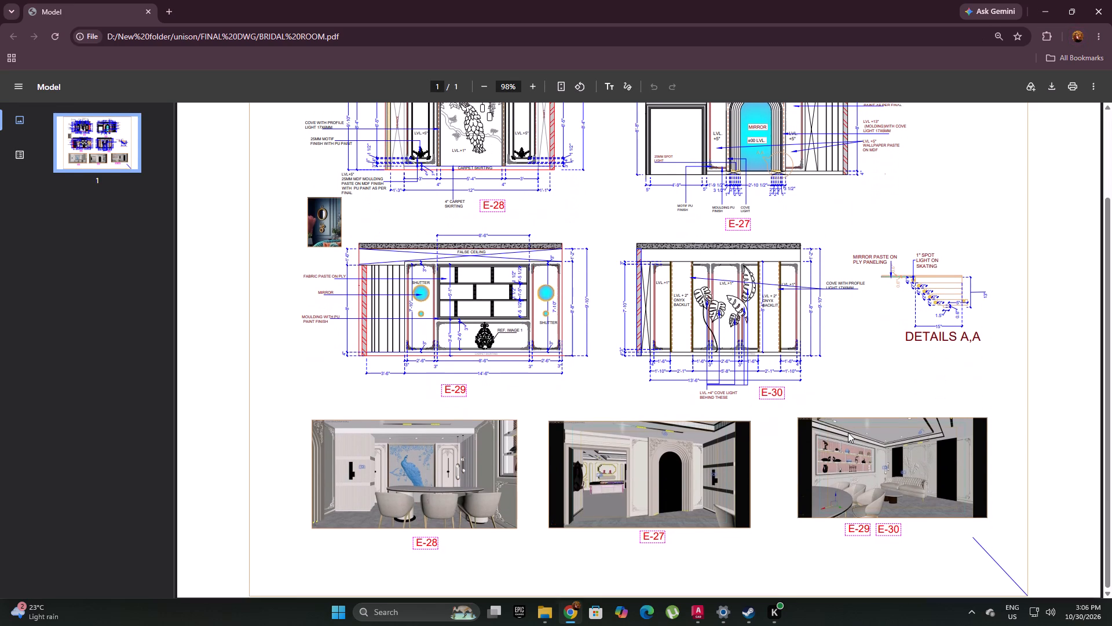
scroll(848, 432, "up", 2)
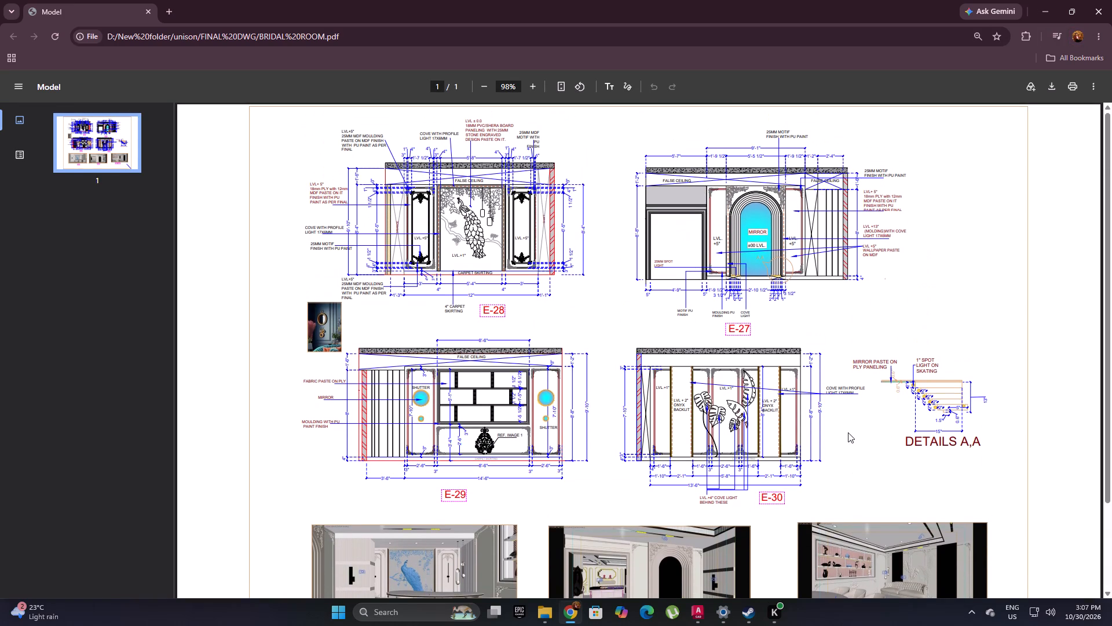
left_click(1085, 6)
Open the LAYOUT WITH WALL NAME PDF and study the floor plan with its wall labels.
double_click(142, 131)
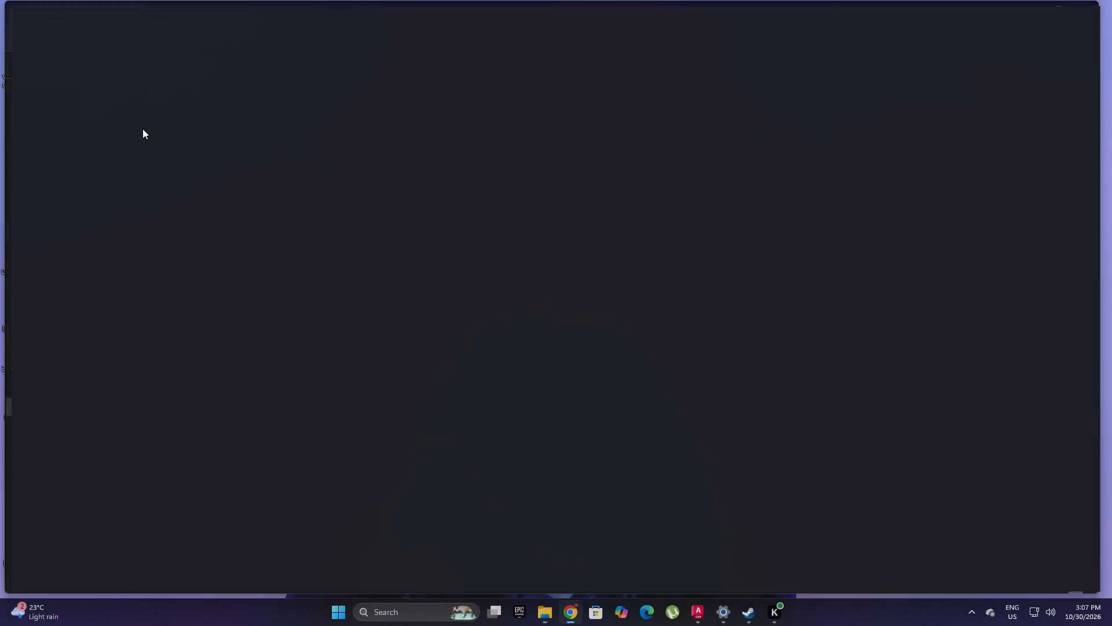
scroll(594, 380, "down", 1)
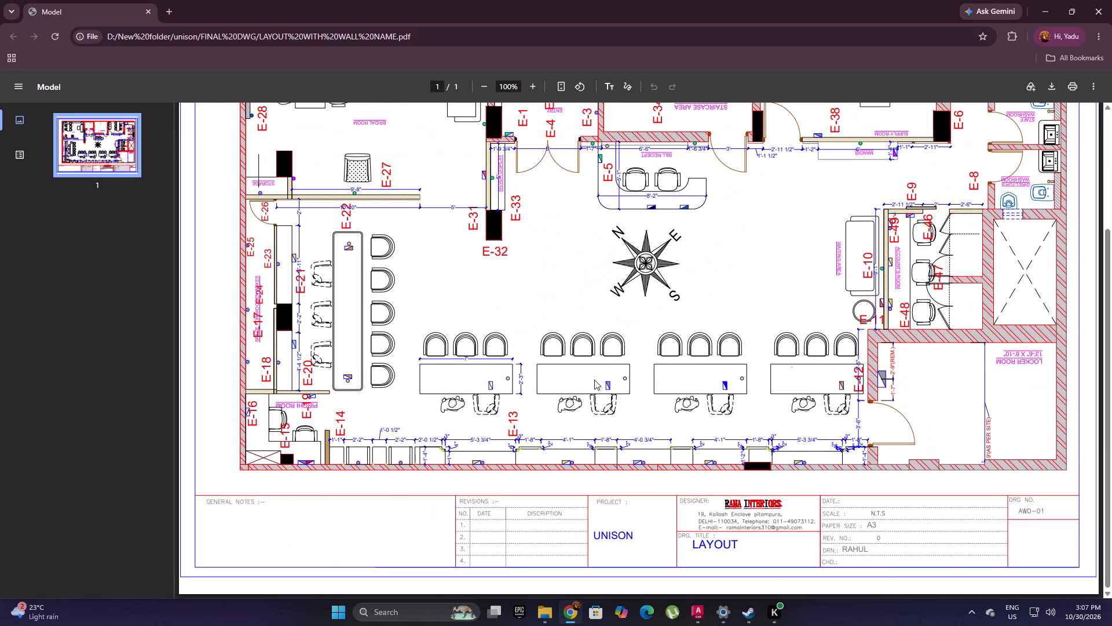
scroll(595, 378, "up", 1)
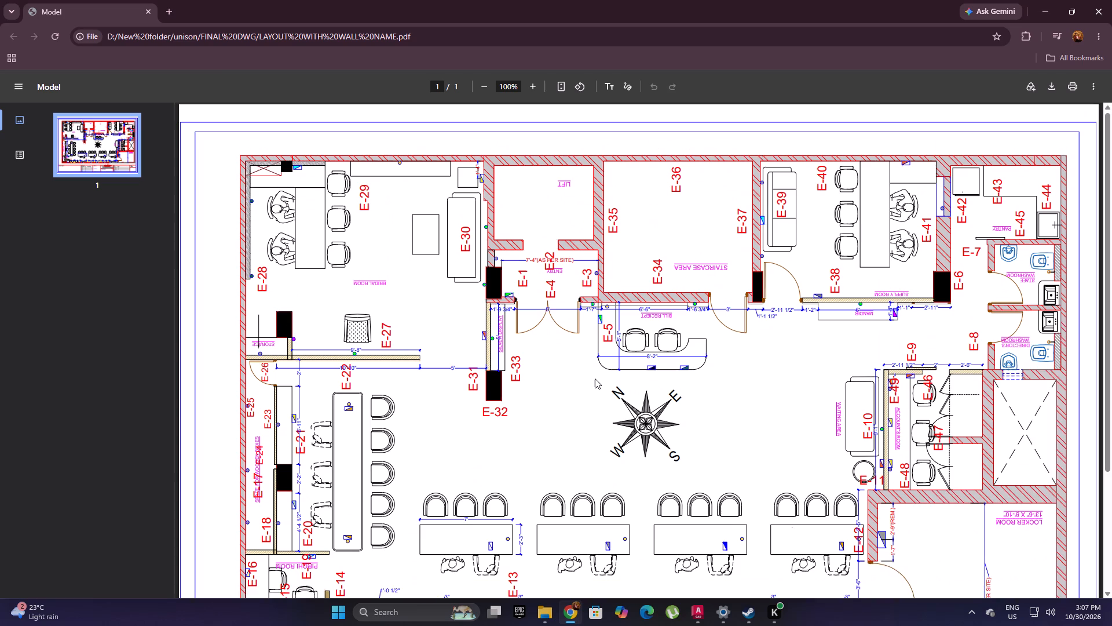
scroll(581, 392, "down", 1)
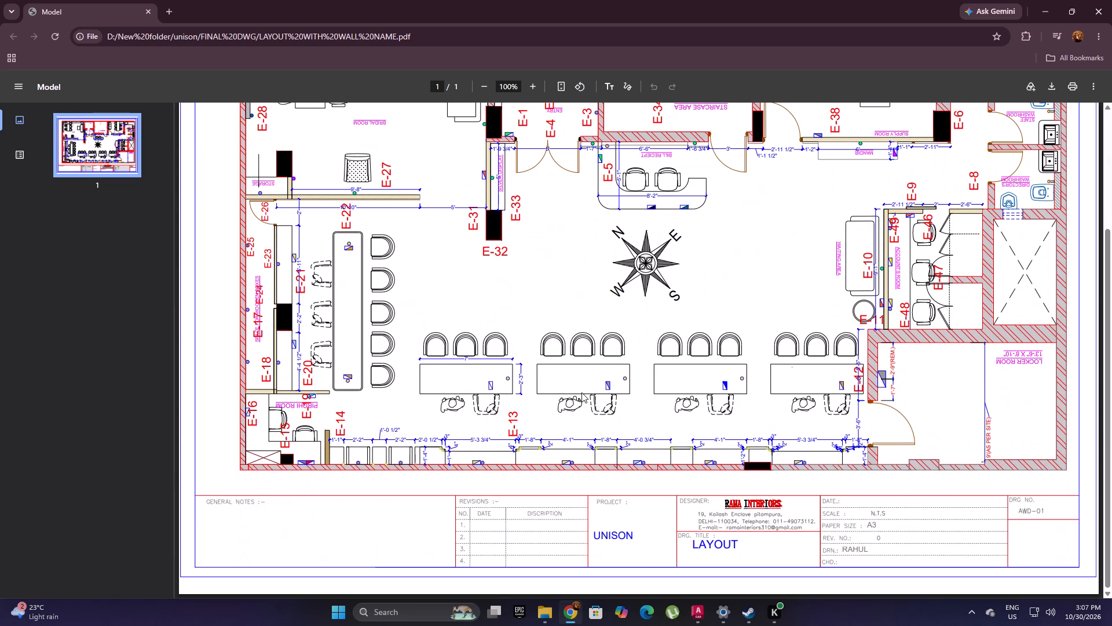
scroll(581, 392, "up", 1)
scroll(581, 393, "down", 1)
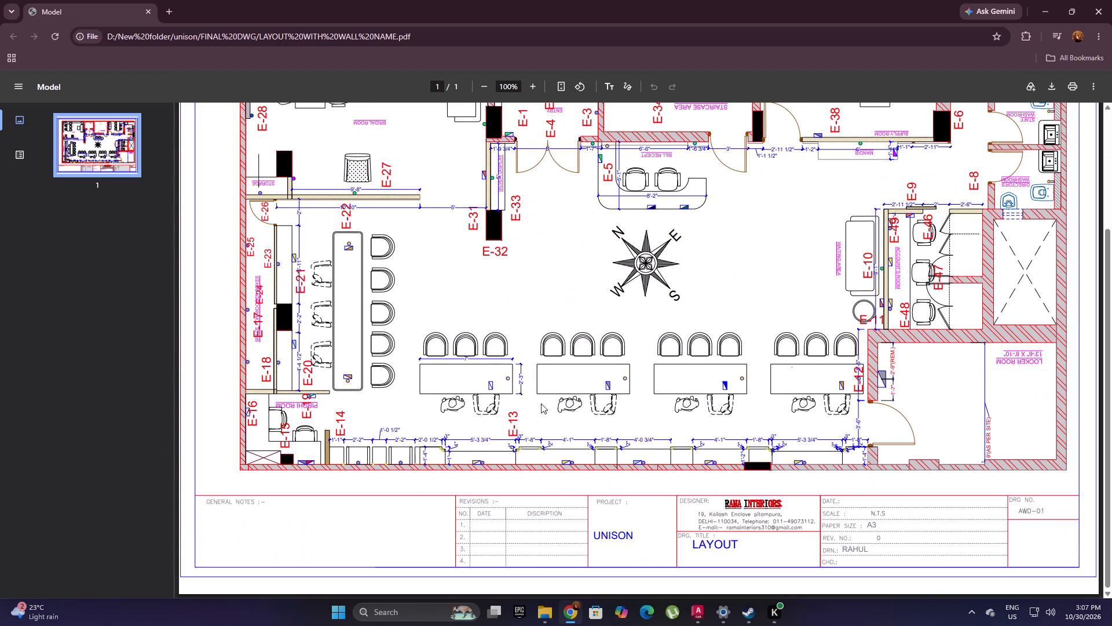
scroll(418, 301, "up", 1)
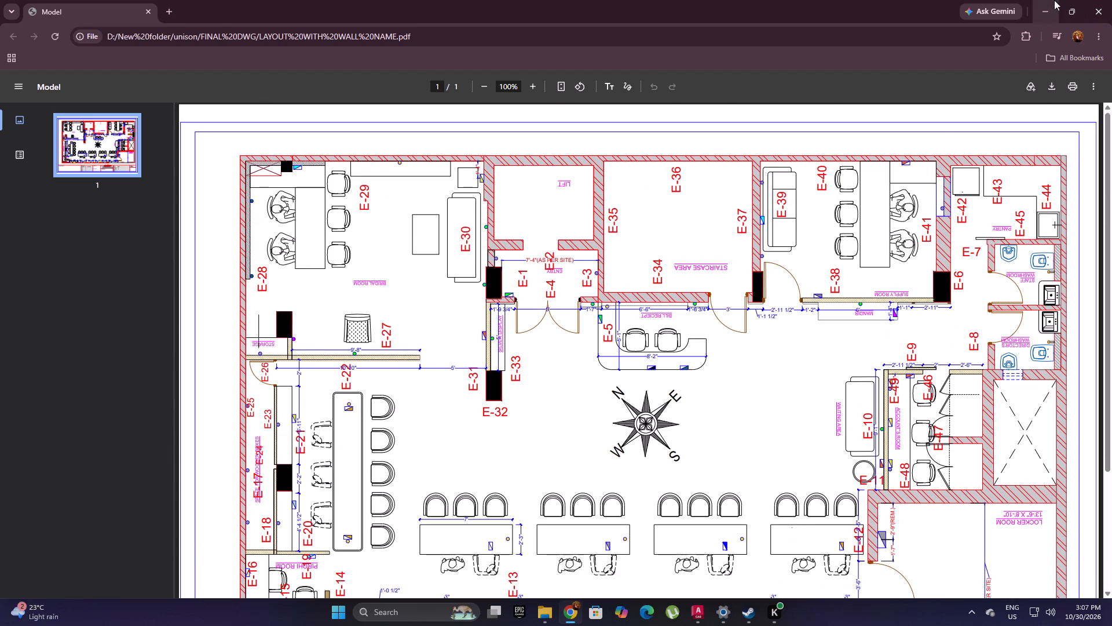
left_click(1096, 2)
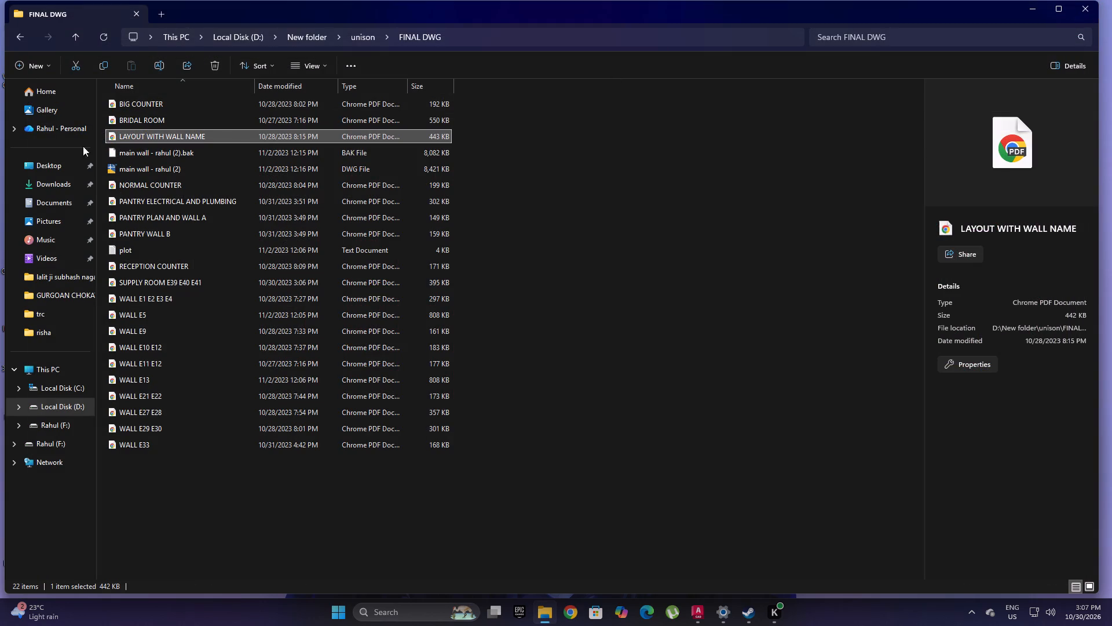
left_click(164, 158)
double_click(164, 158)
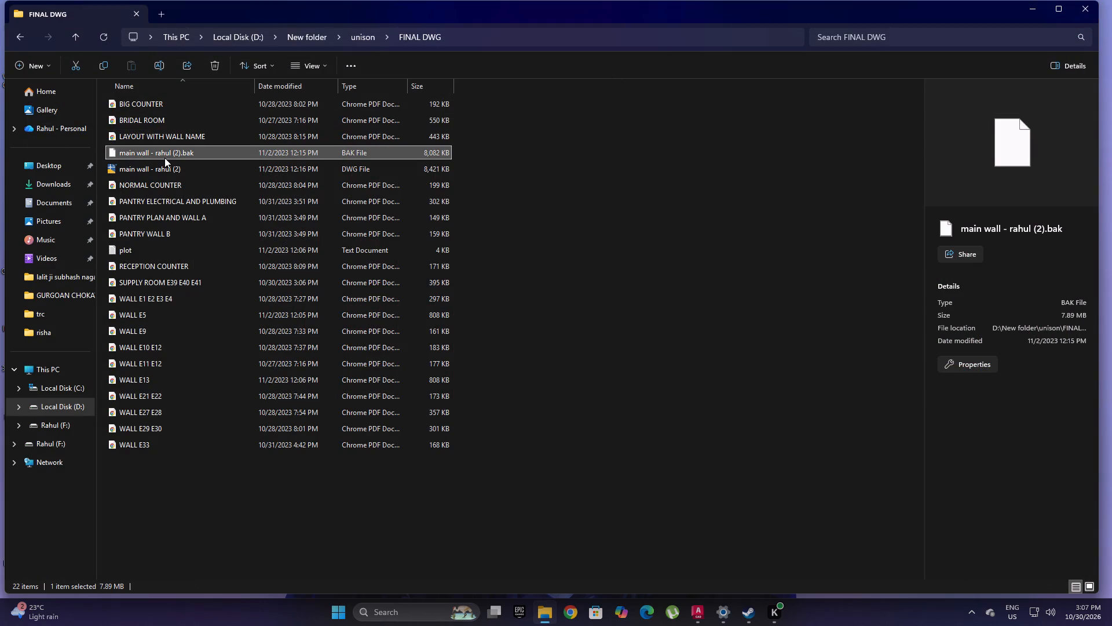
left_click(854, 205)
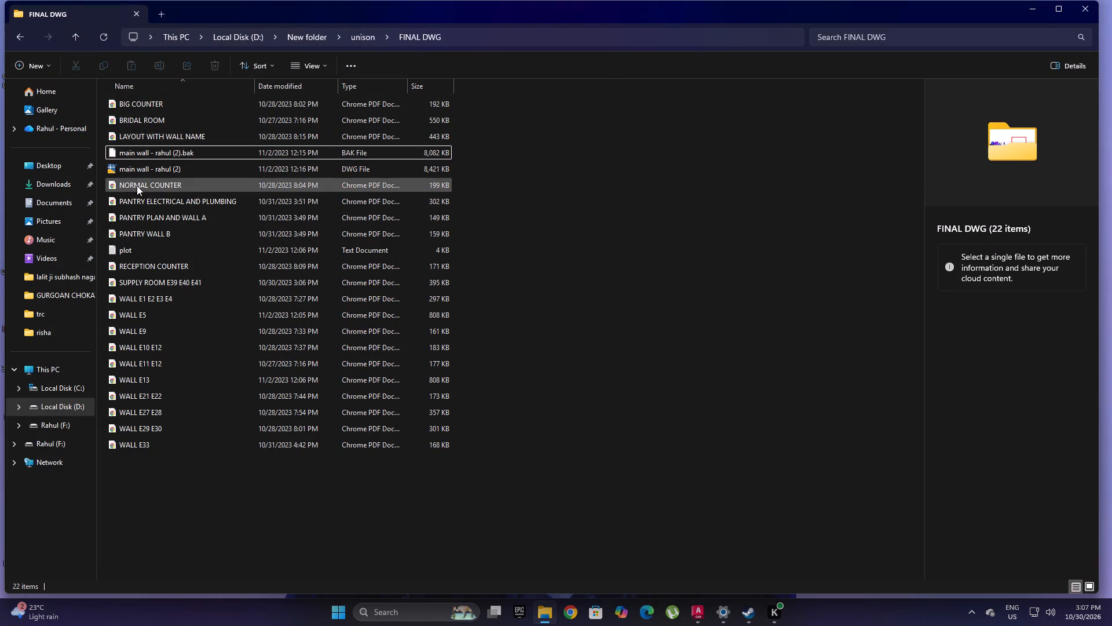
Switch to Google Chrome with the Yadu Interior profile, search for merge pdf and open iLovePDF's Merge PDF page.
left_click(162, 299)
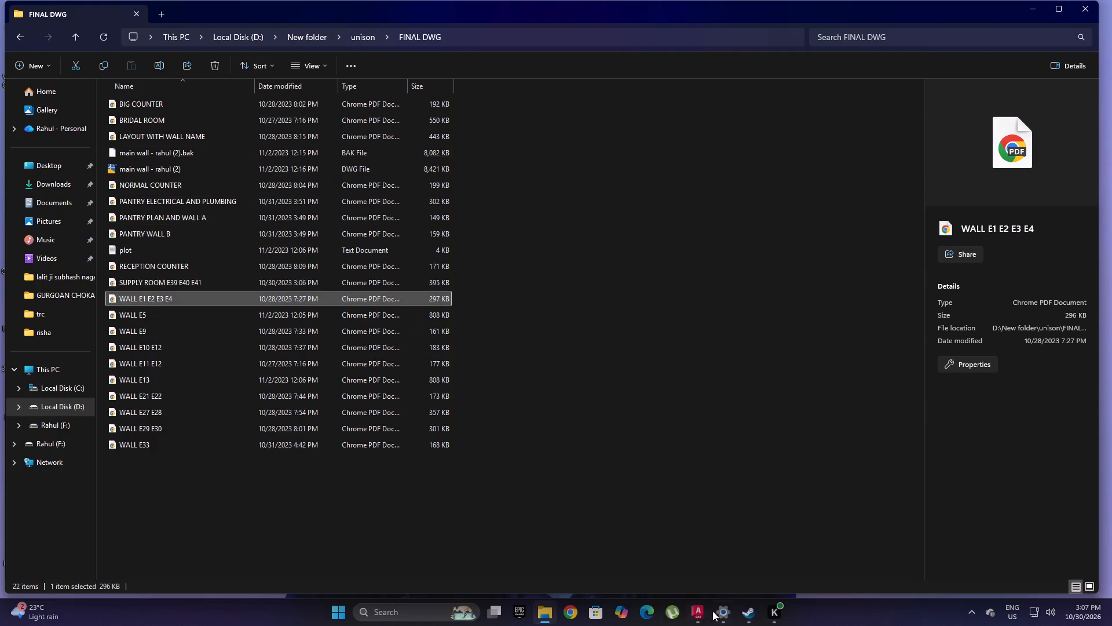
double_click(573, 621)
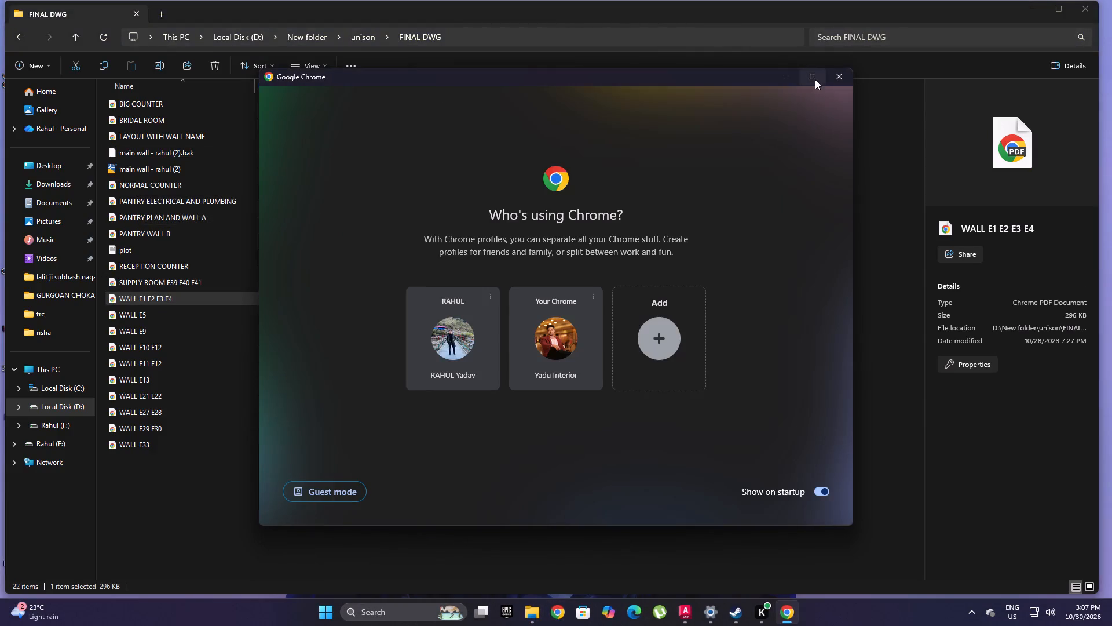
left_click(815, 79)
left_click(581, 343)
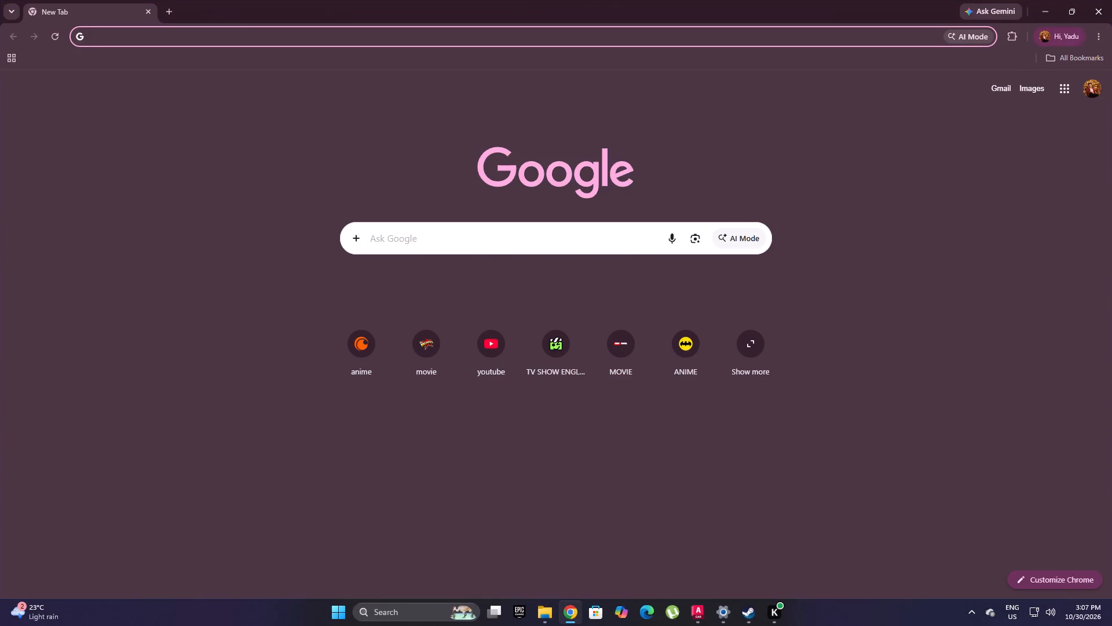
type("marge")
left_click(206, 82)
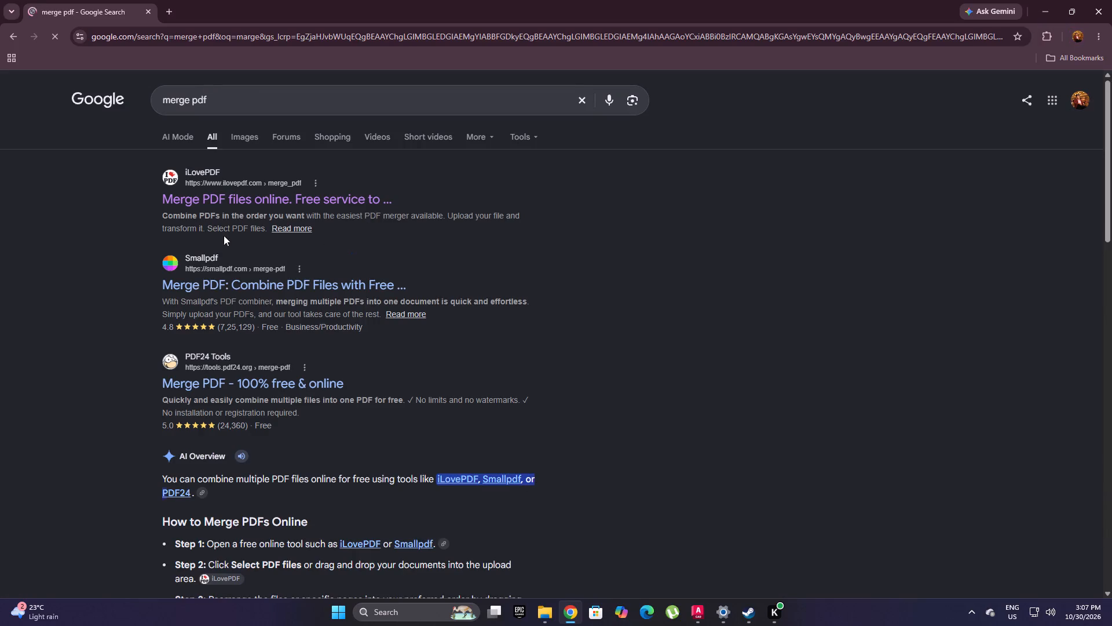
left_click(235, 195)
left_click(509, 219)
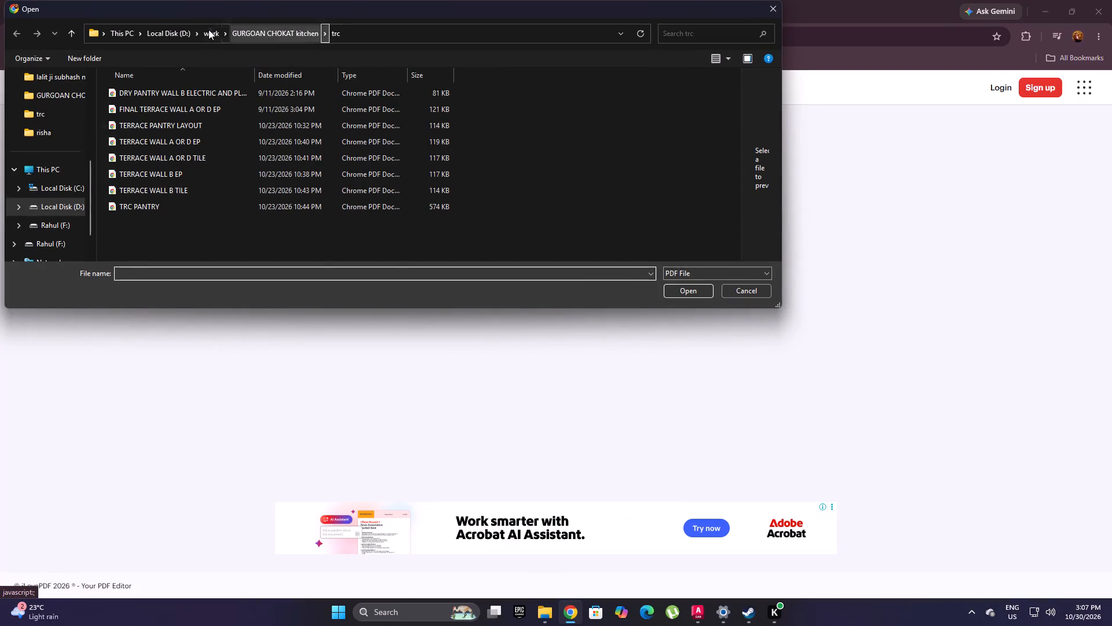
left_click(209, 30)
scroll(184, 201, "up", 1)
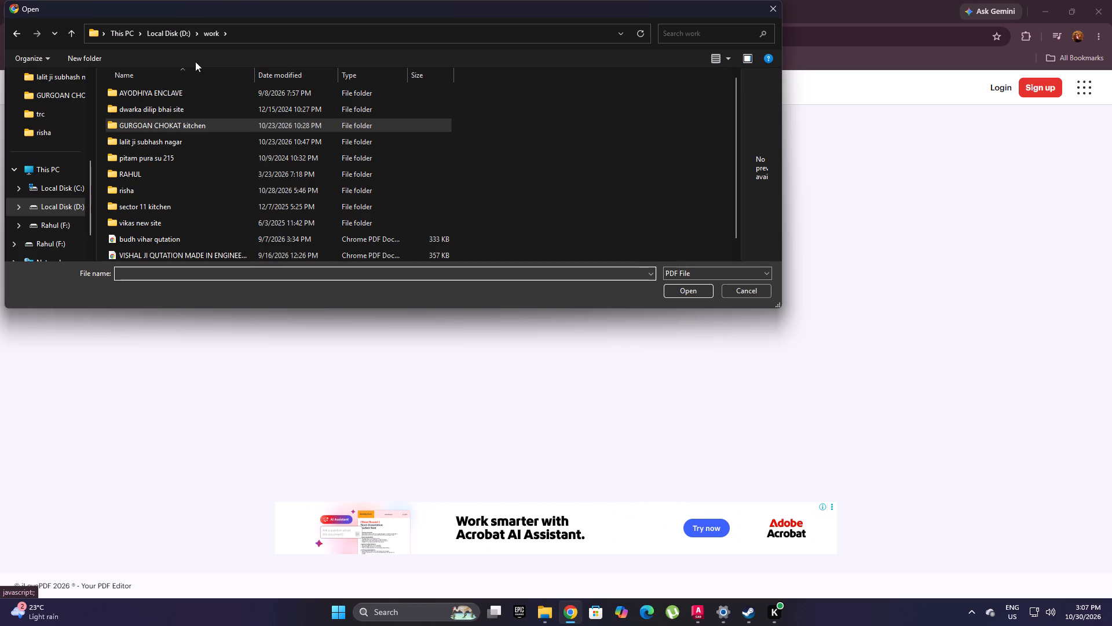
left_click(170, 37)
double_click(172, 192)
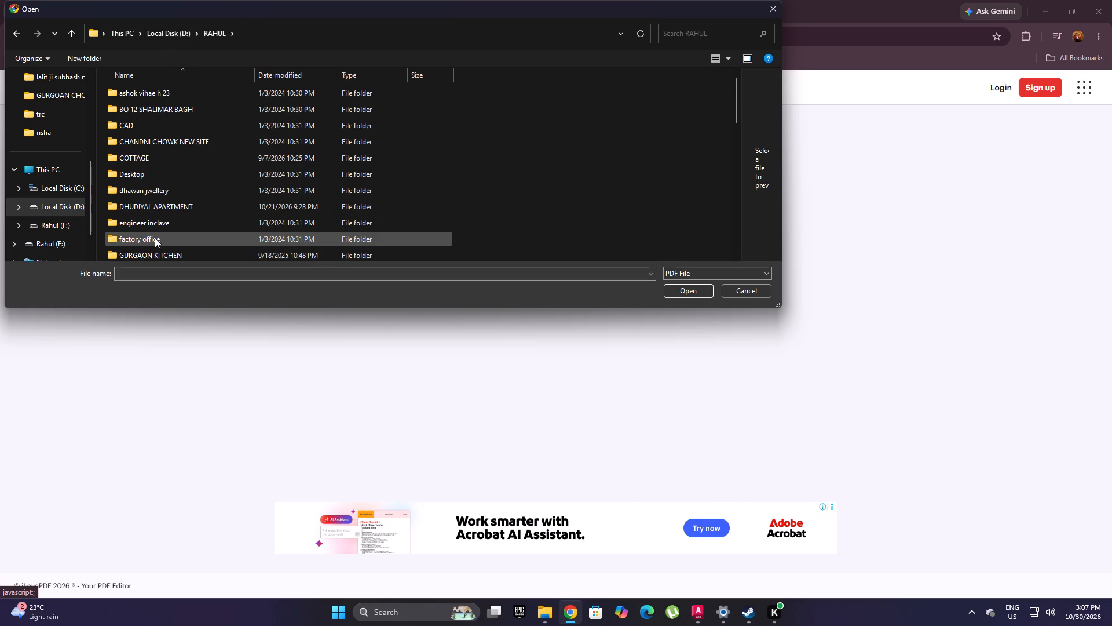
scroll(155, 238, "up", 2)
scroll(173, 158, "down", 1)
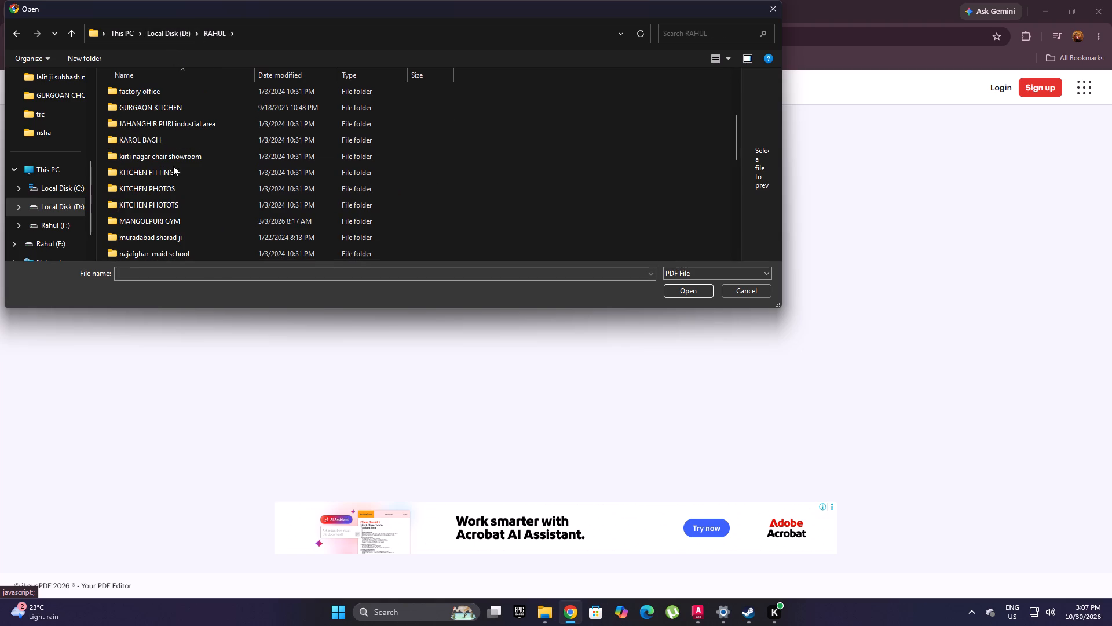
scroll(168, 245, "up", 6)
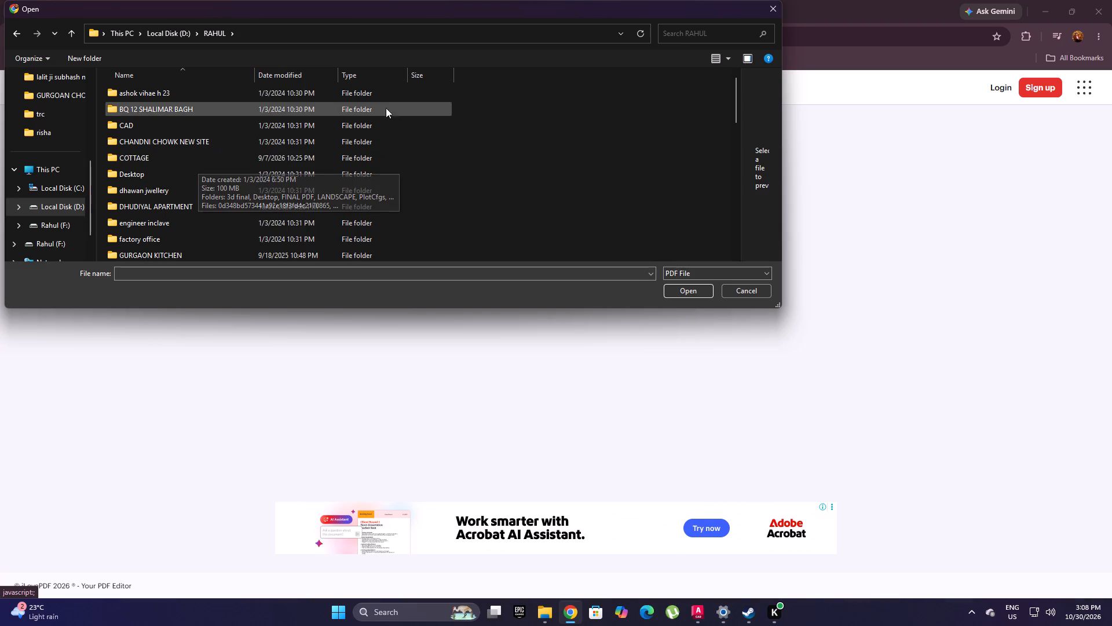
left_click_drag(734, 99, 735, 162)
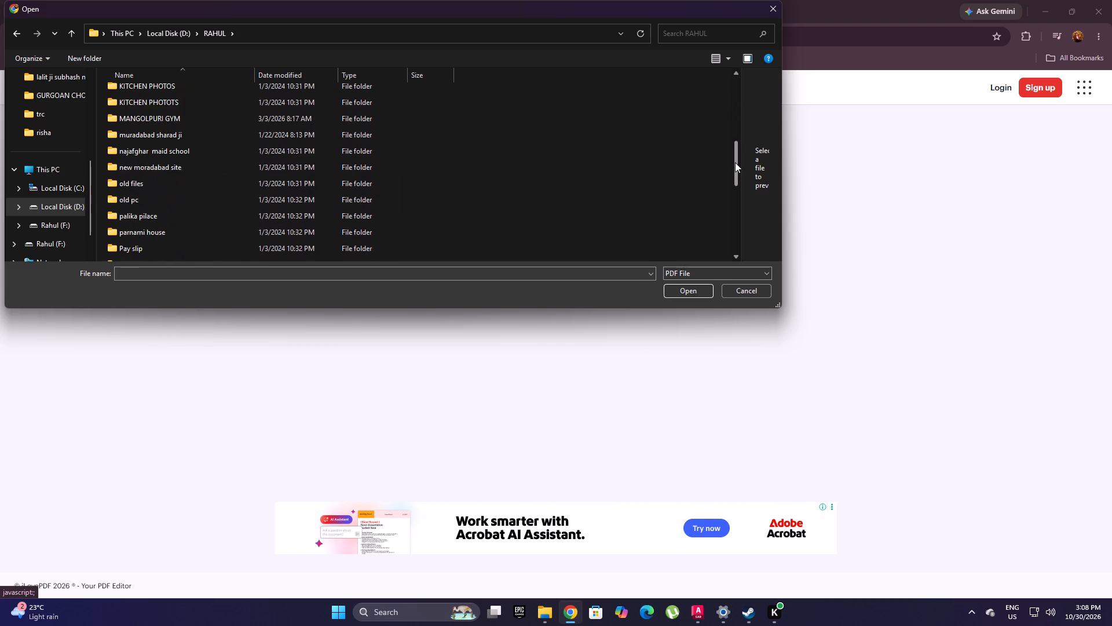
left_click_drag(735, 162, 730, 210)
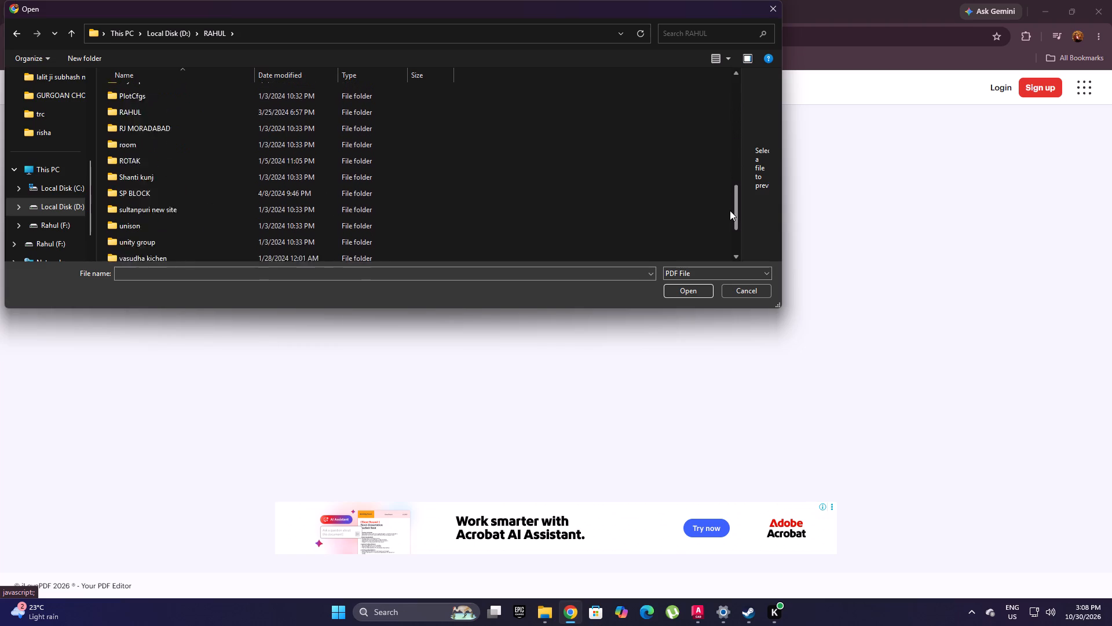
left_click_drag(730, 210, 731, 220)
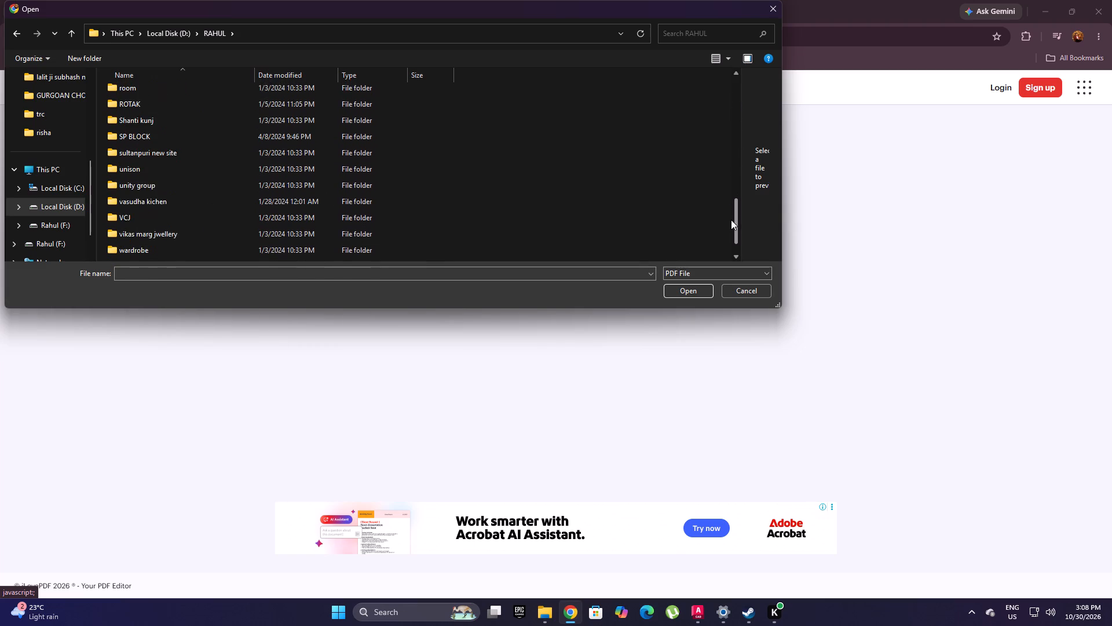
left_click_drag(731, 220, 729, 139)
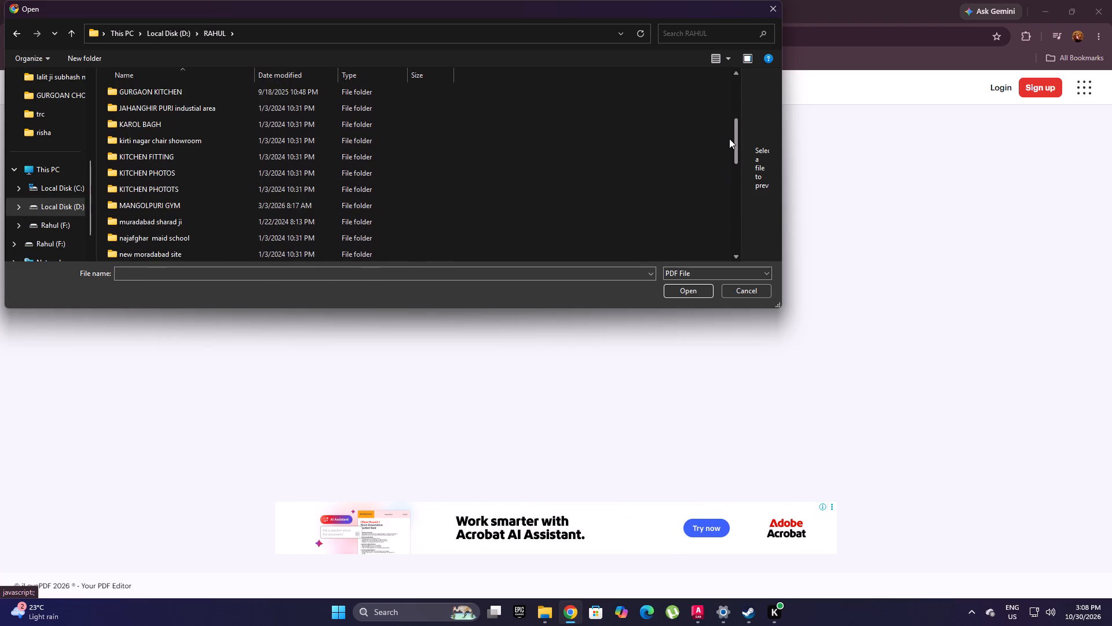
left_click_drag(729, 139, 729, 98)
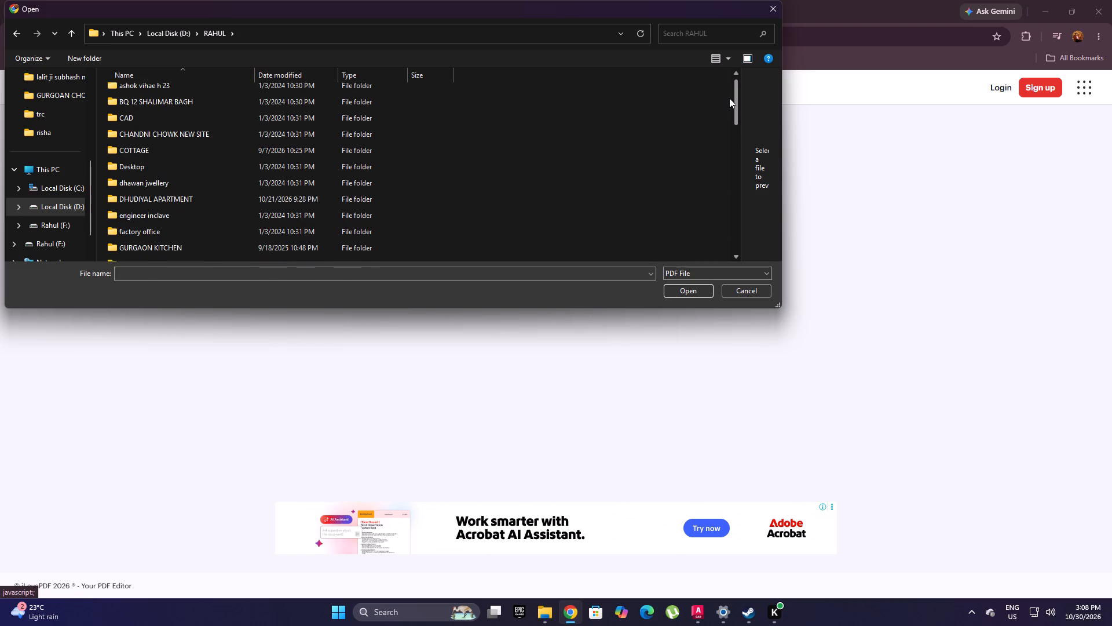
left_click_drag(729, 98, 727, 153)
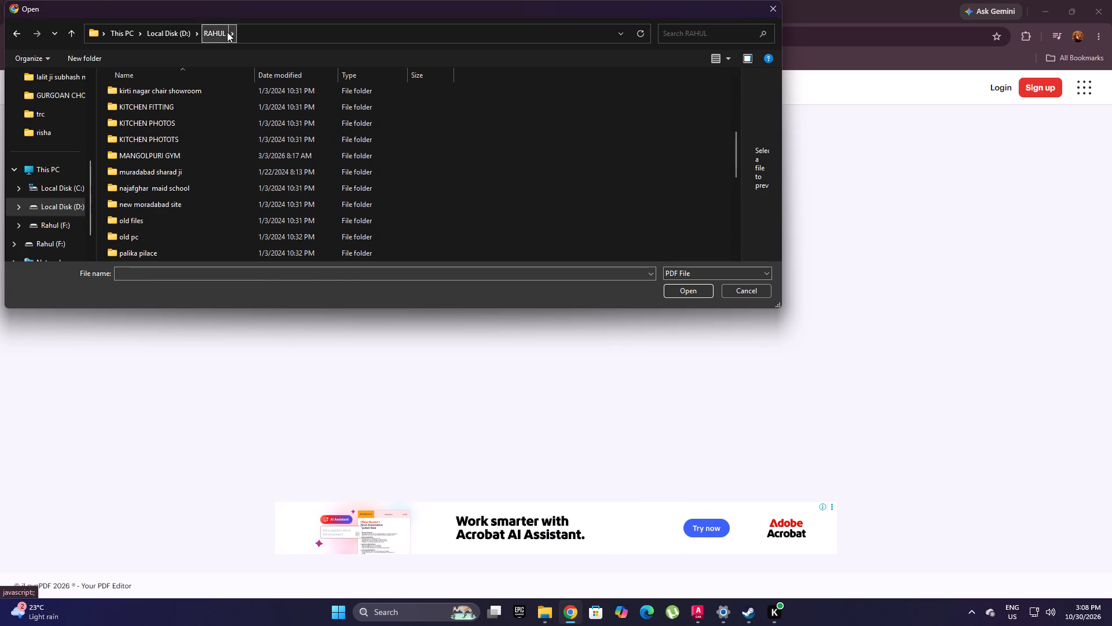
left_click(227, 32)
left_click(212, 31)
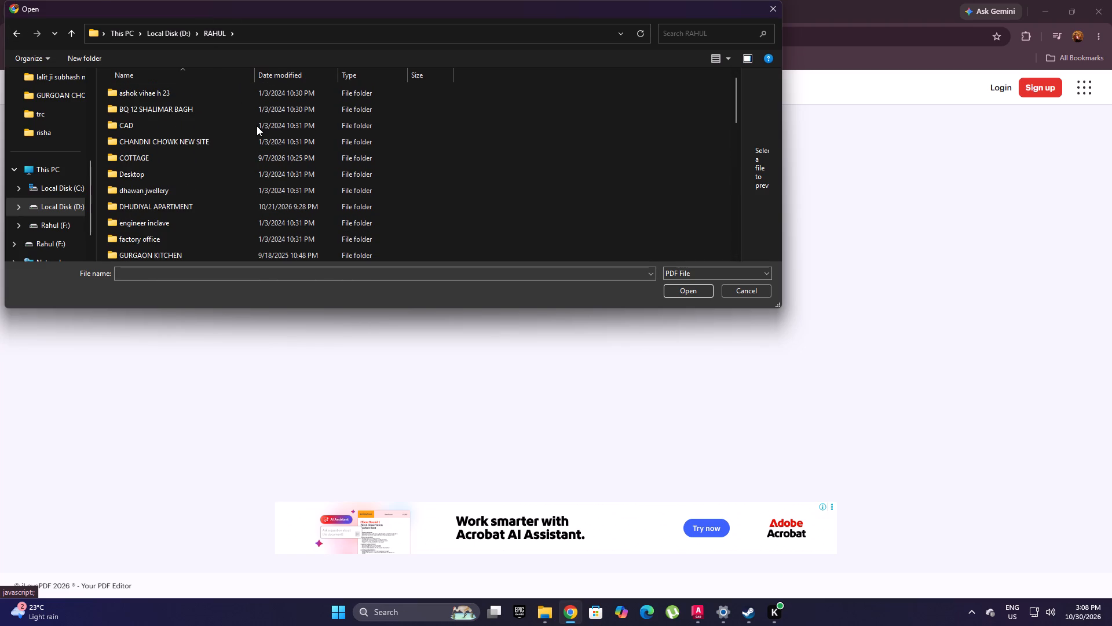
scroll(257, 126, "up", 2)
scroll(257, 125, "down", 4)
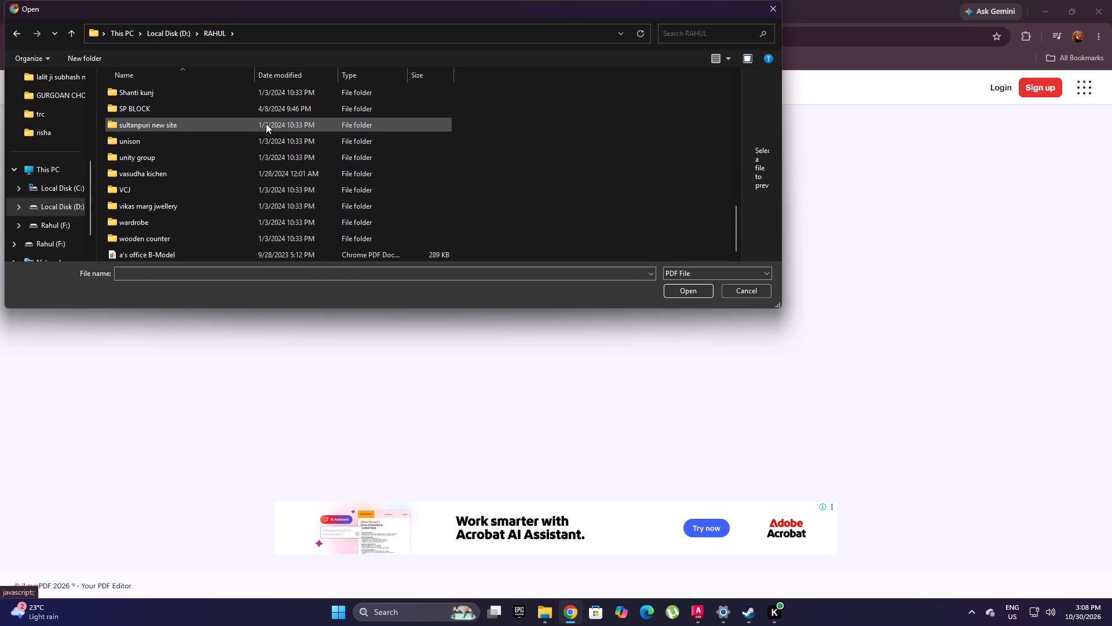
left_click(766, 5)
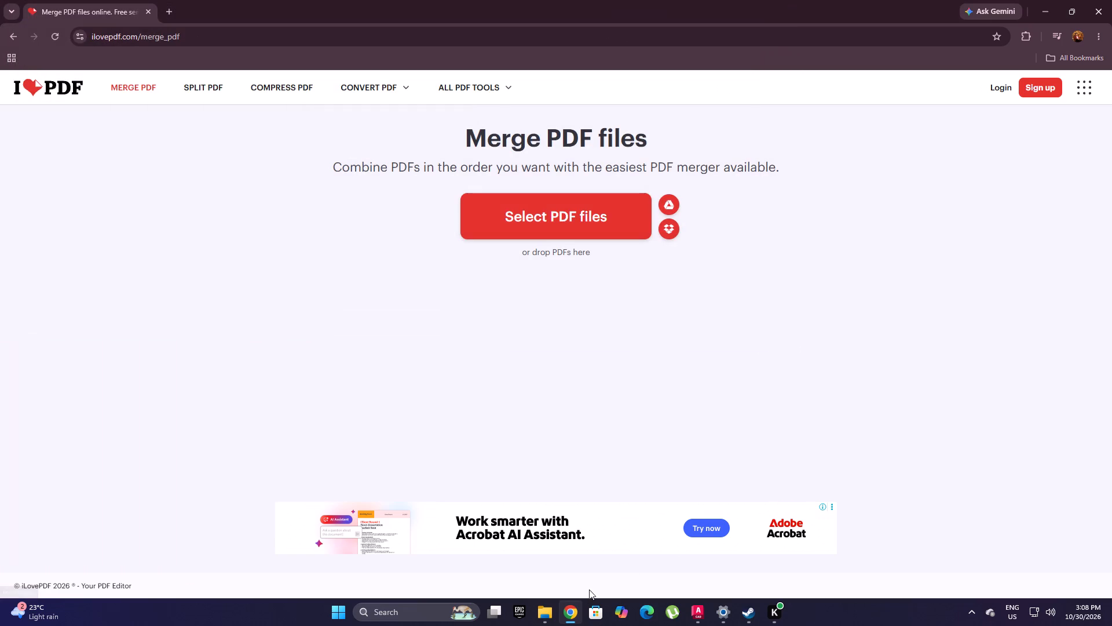
Switch to File Explorer and trace the unison project's location up through New folder to Local Disk (D:).
left_click(553, 605)
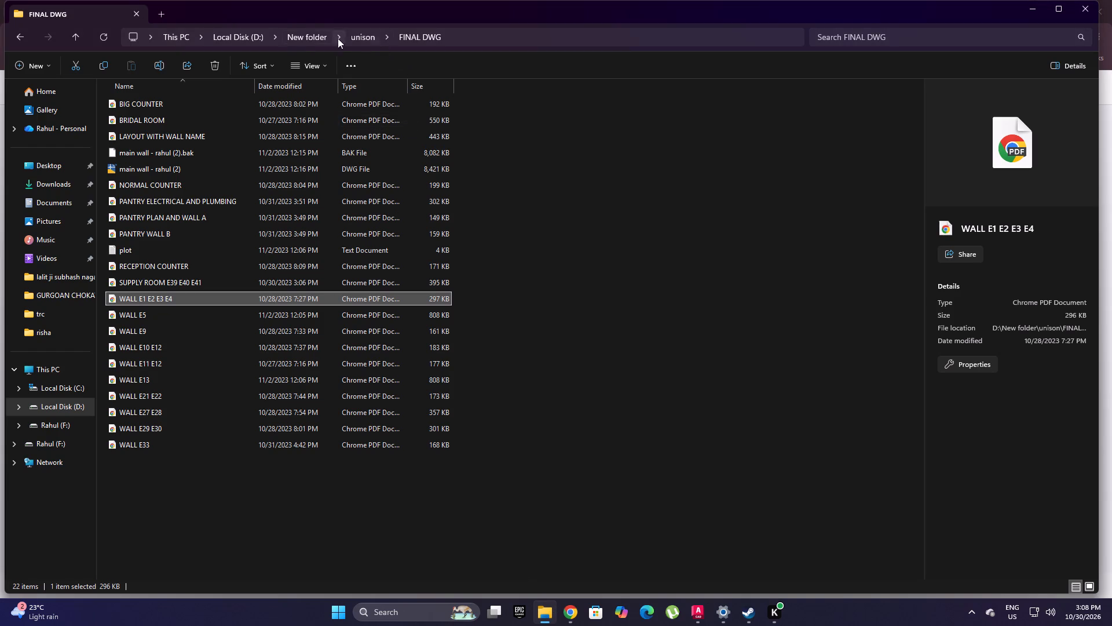
left_click(304, 35)
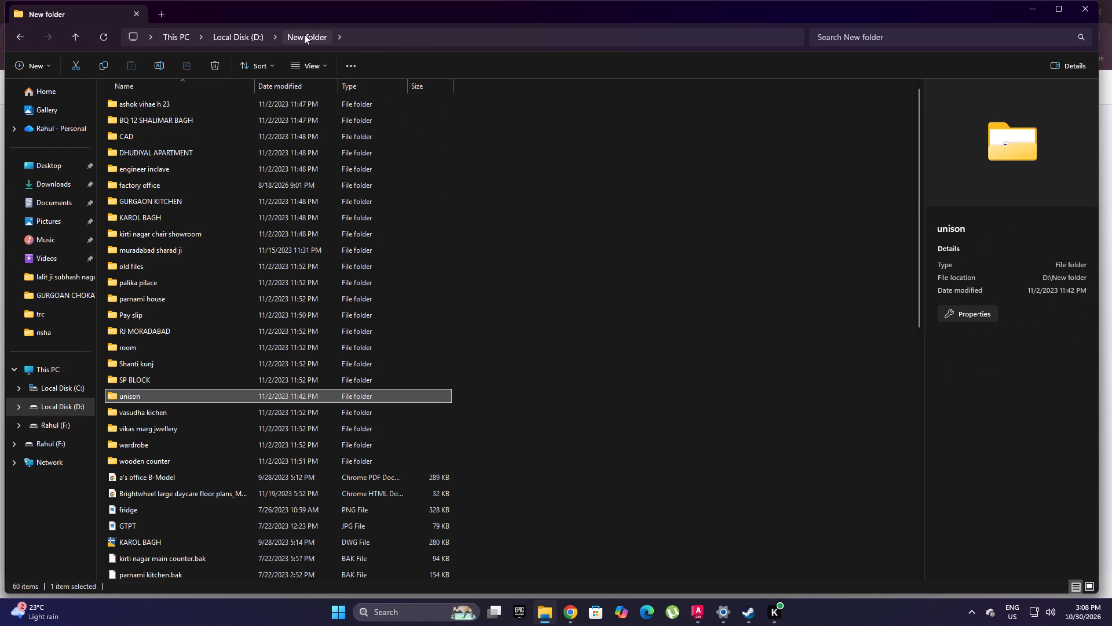
left_click(224, 38)
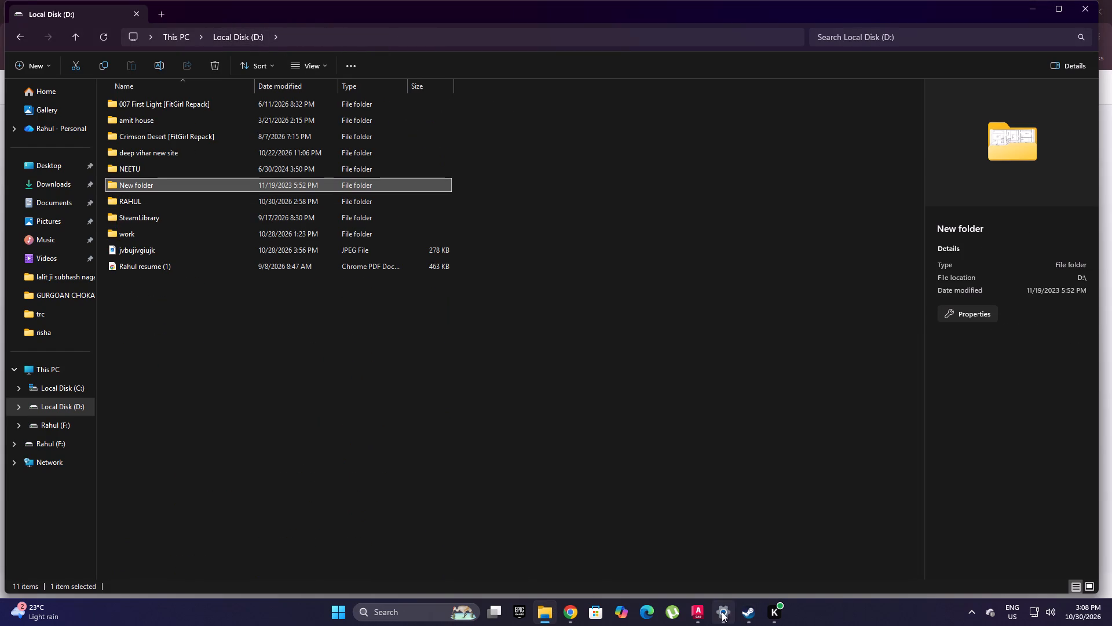
Return to Google Chrome and add all PDFs from the unison project's FINAL PDF folder in D:\New folder to the merge.
left_click(566, 607)
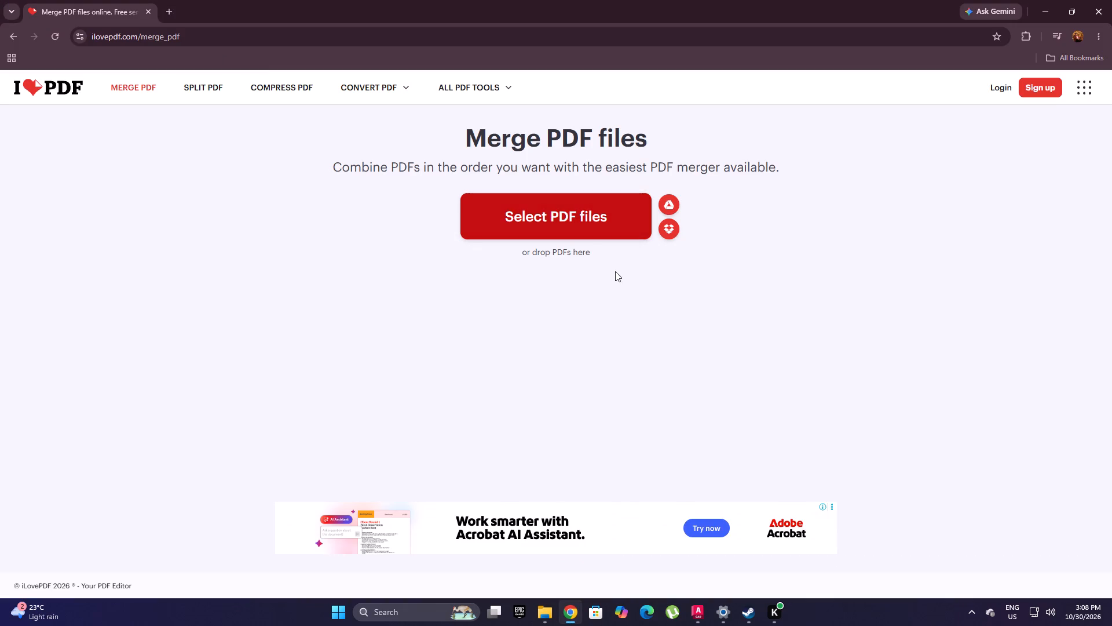
left_click(587, 241)
left_click(584, 227)
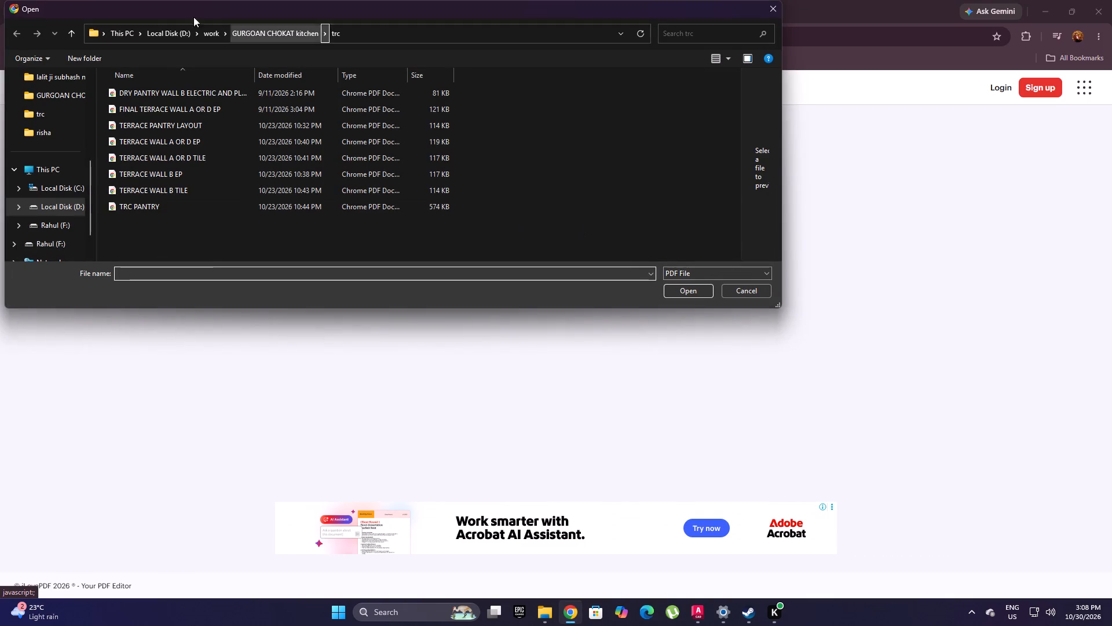
left_click(213, 33)
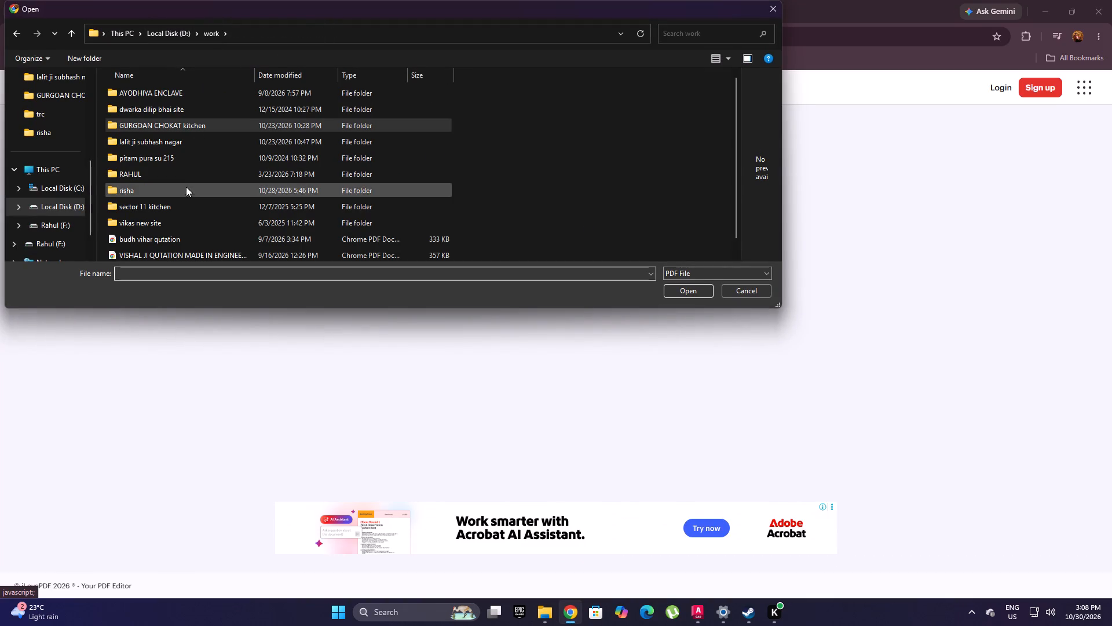
scroll(185, 184, "up", 2)
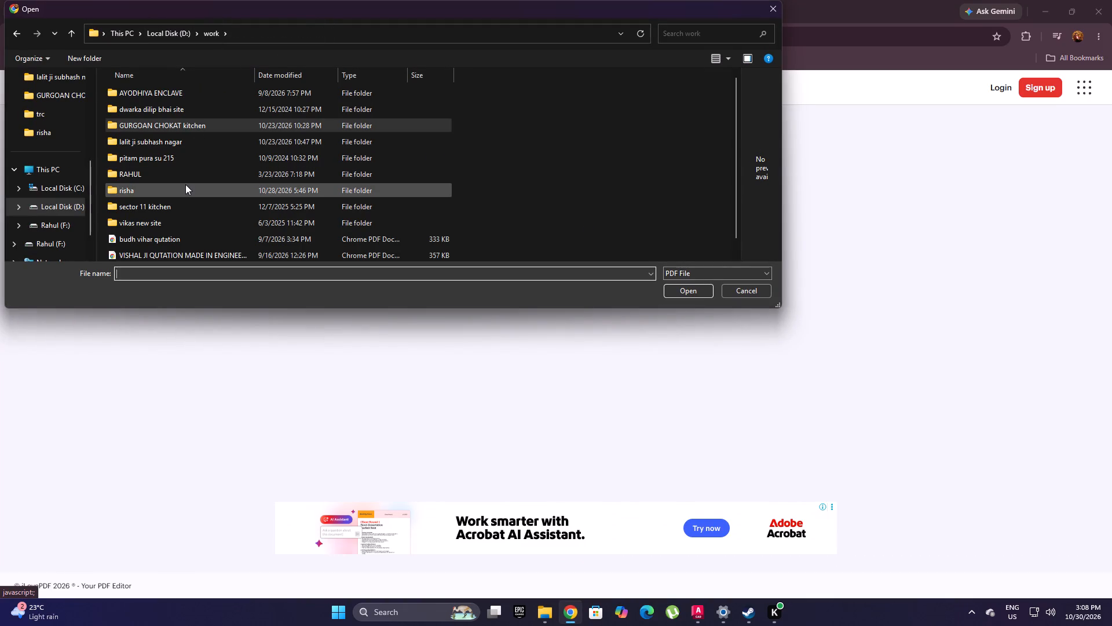
left_click(175, 34)
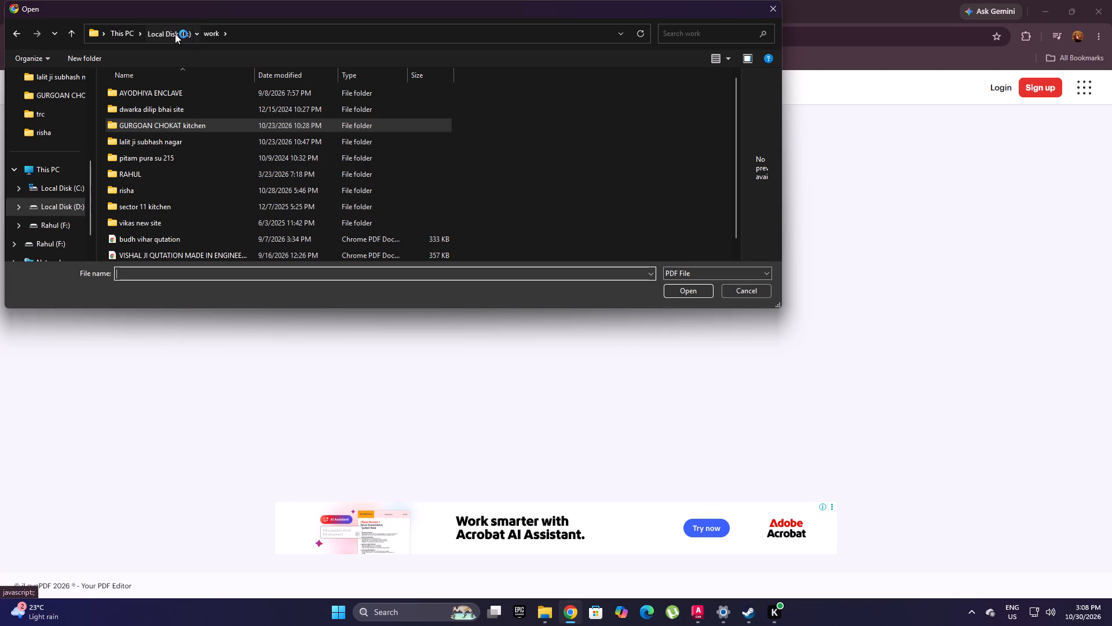
double_click(174, 173)
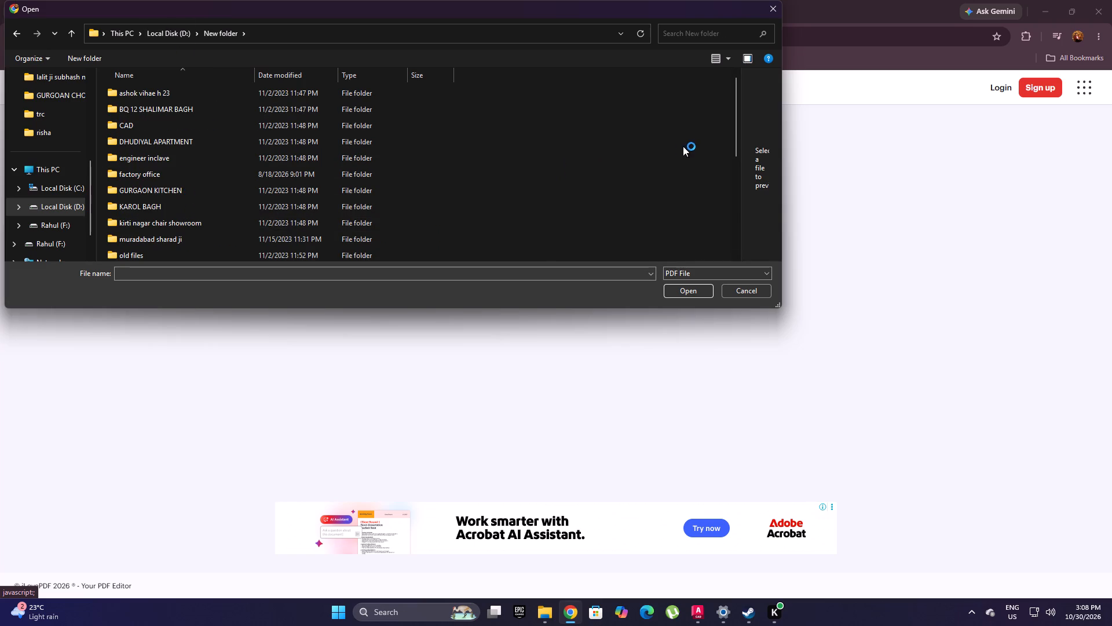
left_click_drag(733, 121, 733, 134)
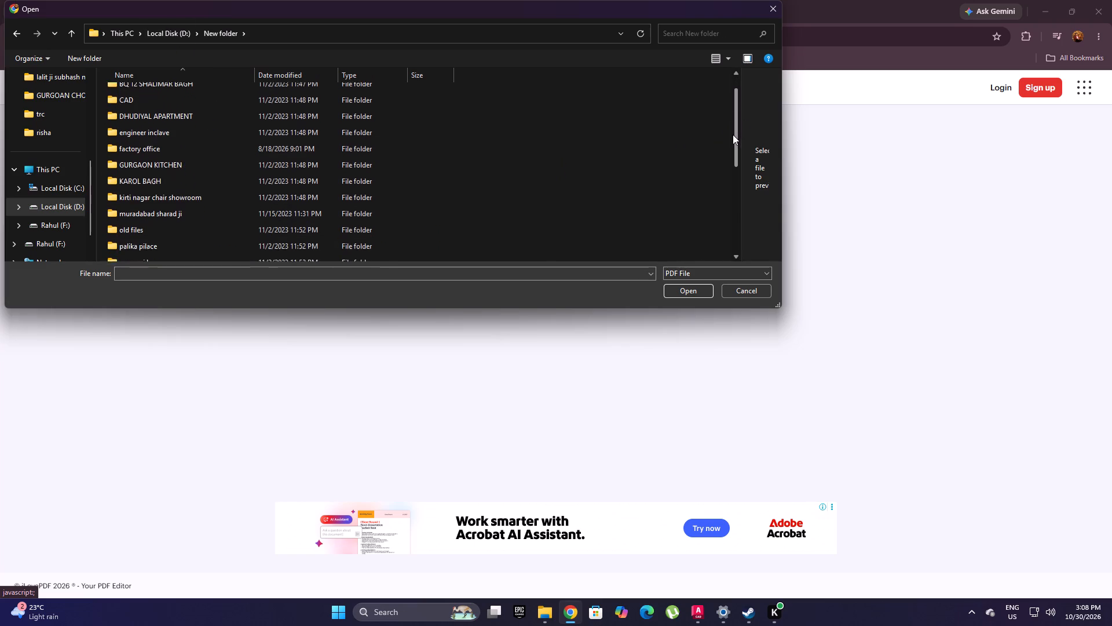
left_click_drag(733, 134, 729, 201)
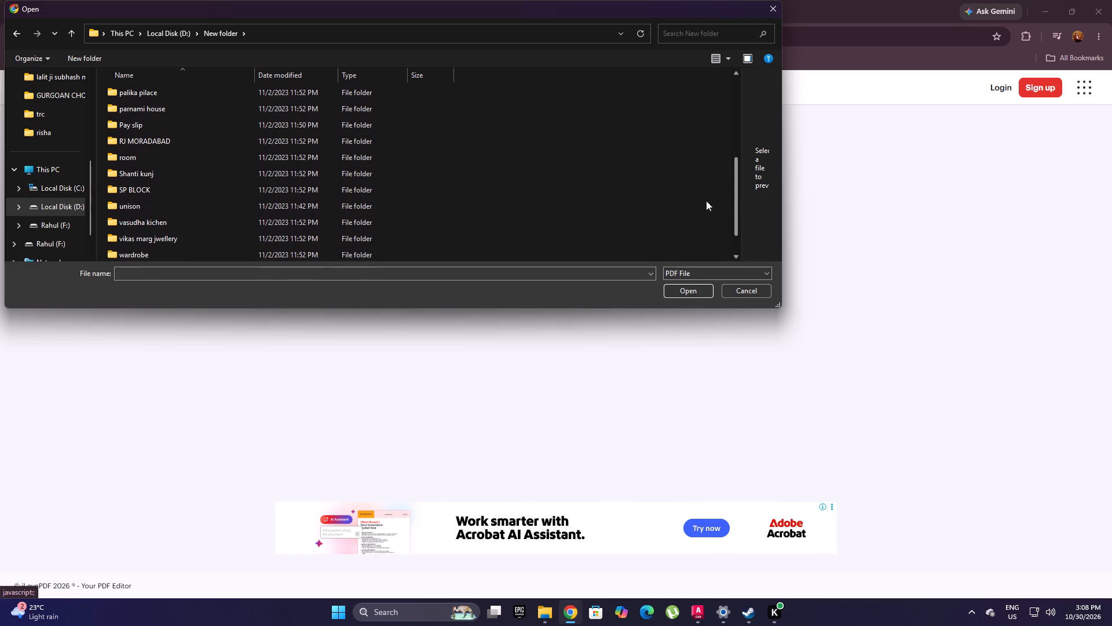
double_click(184, 209)
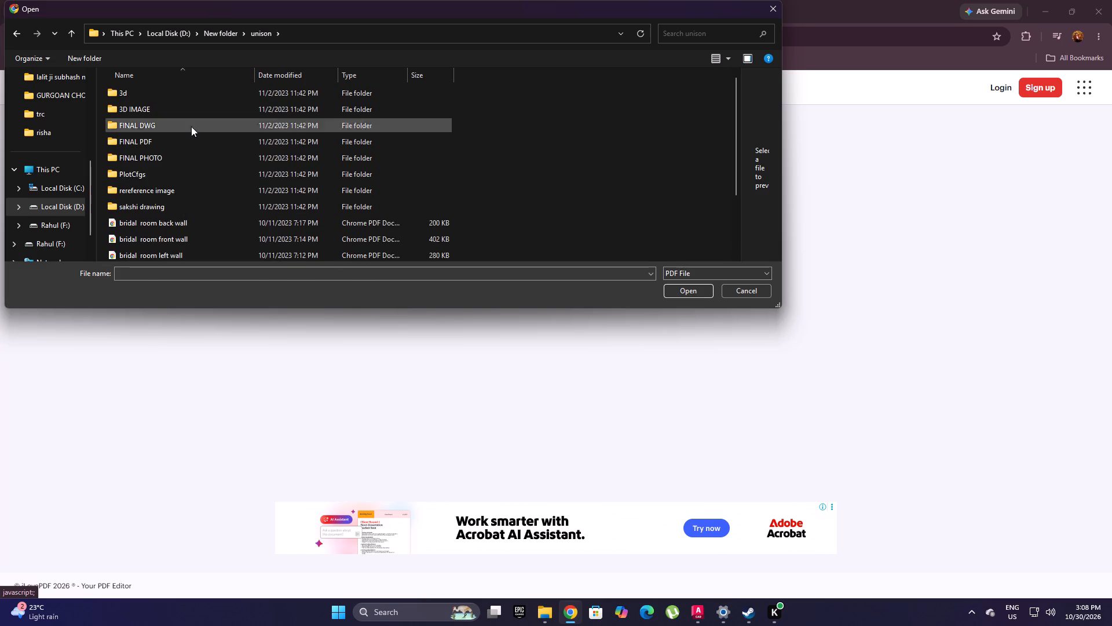
double_click(192, 144)
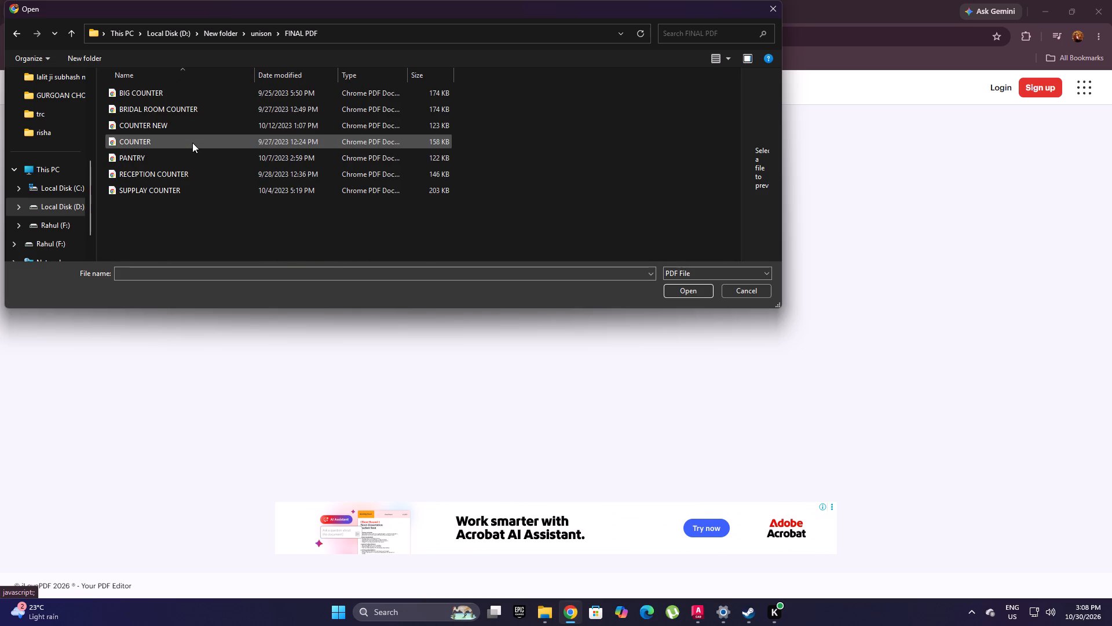
left_click_drag(241, 199, 173, 93)
left_click(689, 291)
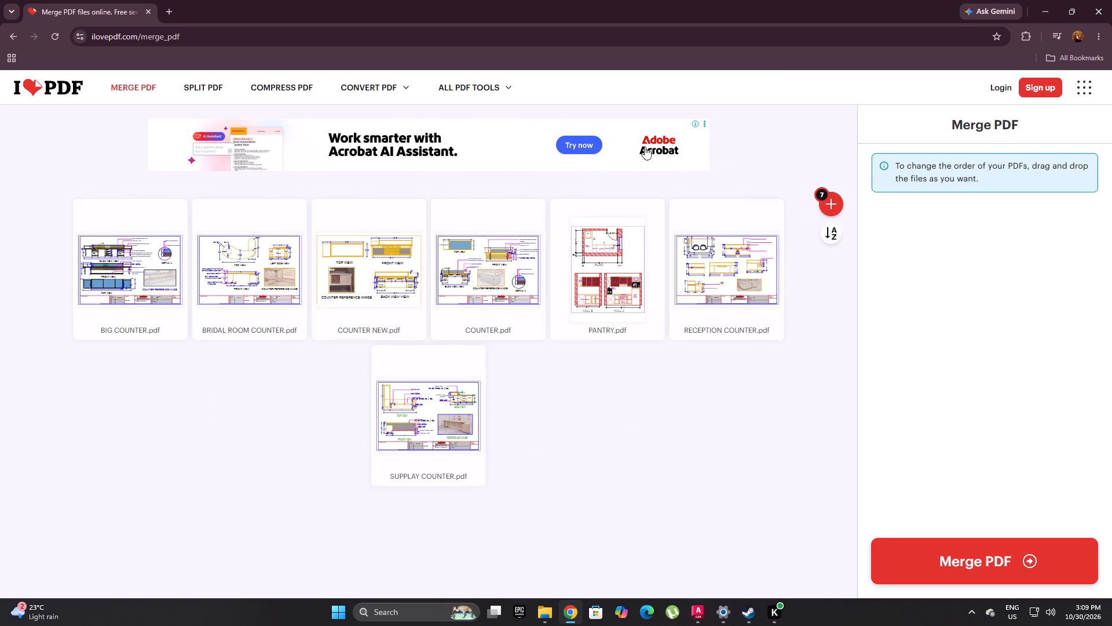
Add all PDFs from the unison project's FINAL DWG folder in D:\New folder to the merge.
left_click(833, 202)
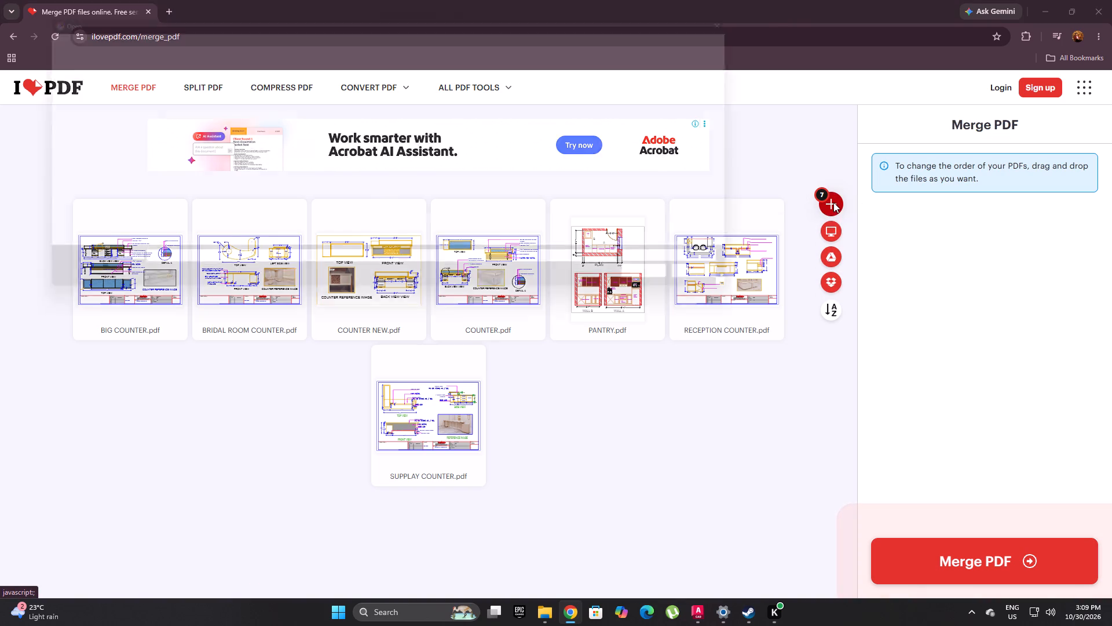
left_click(265, 40)
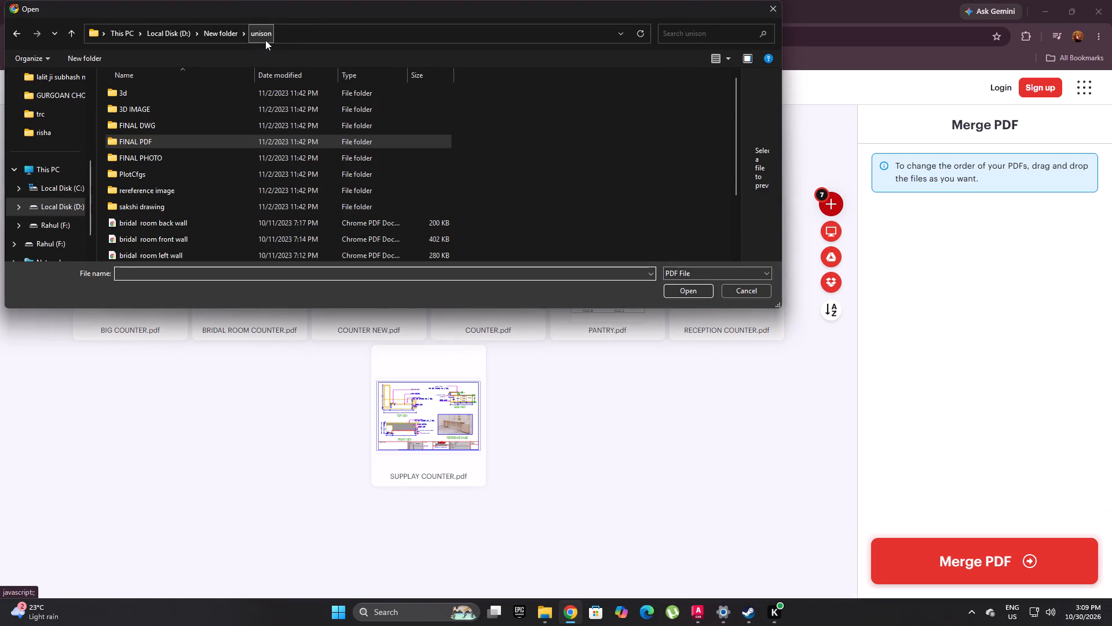
double_click(228, 162)
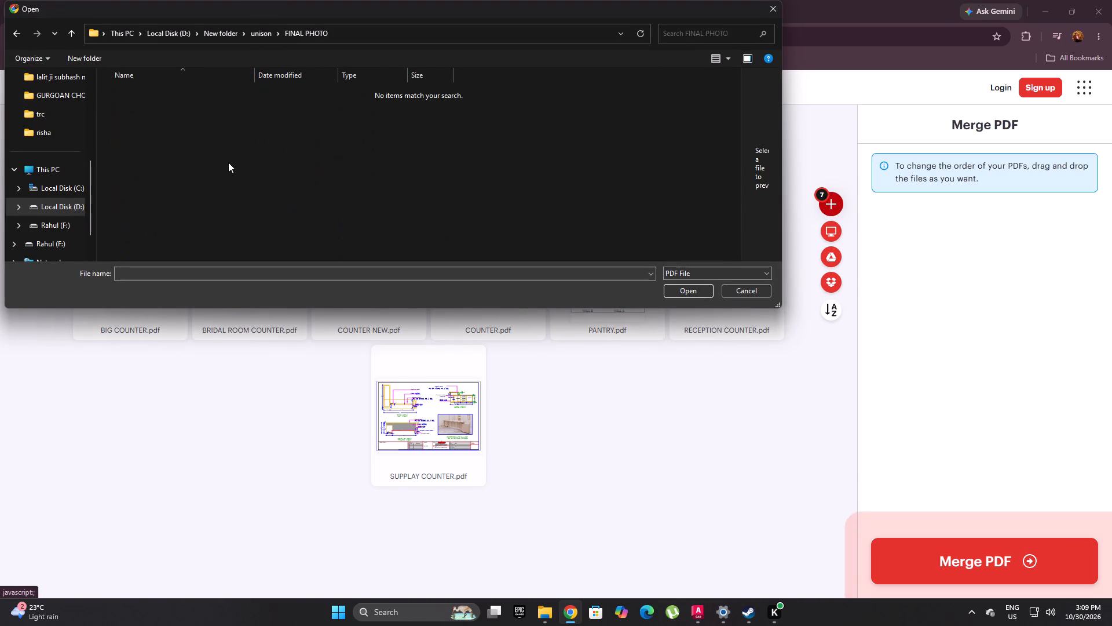
left_click(268, 35)
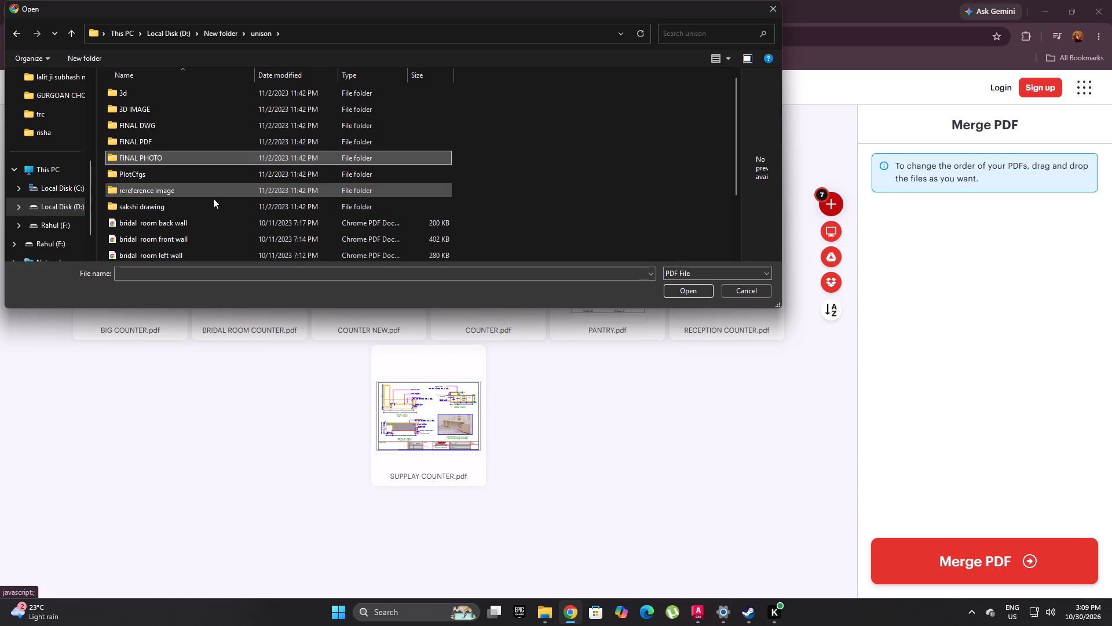
scroll(213, 200, "down", 4)
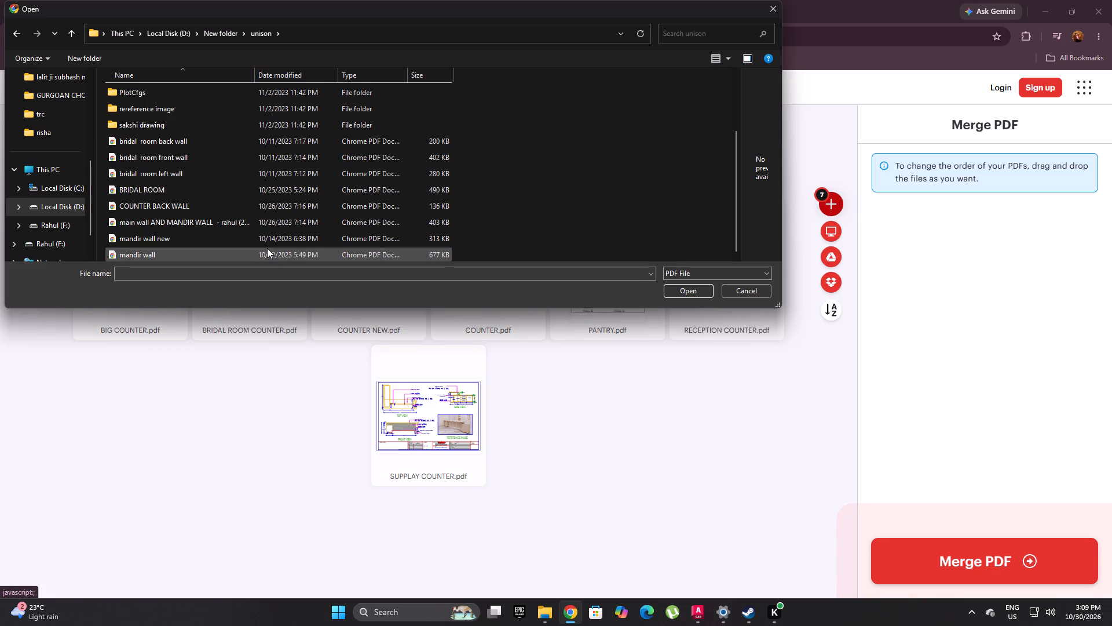
scroll(267, 248, "up", 3)
double_click(164, 121)
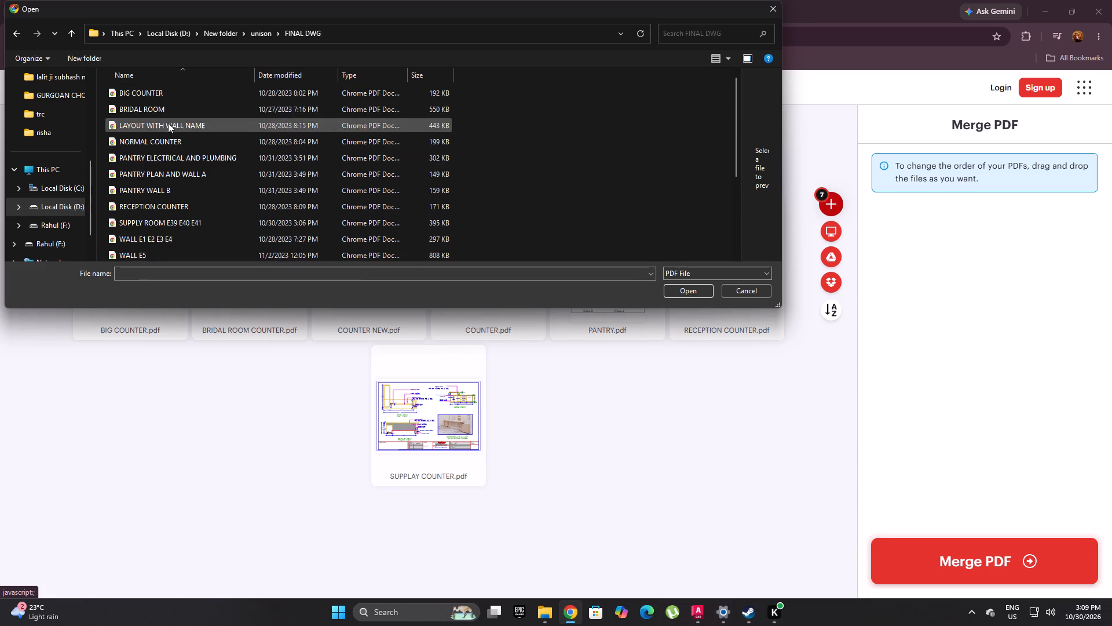
key("ctrl+a")
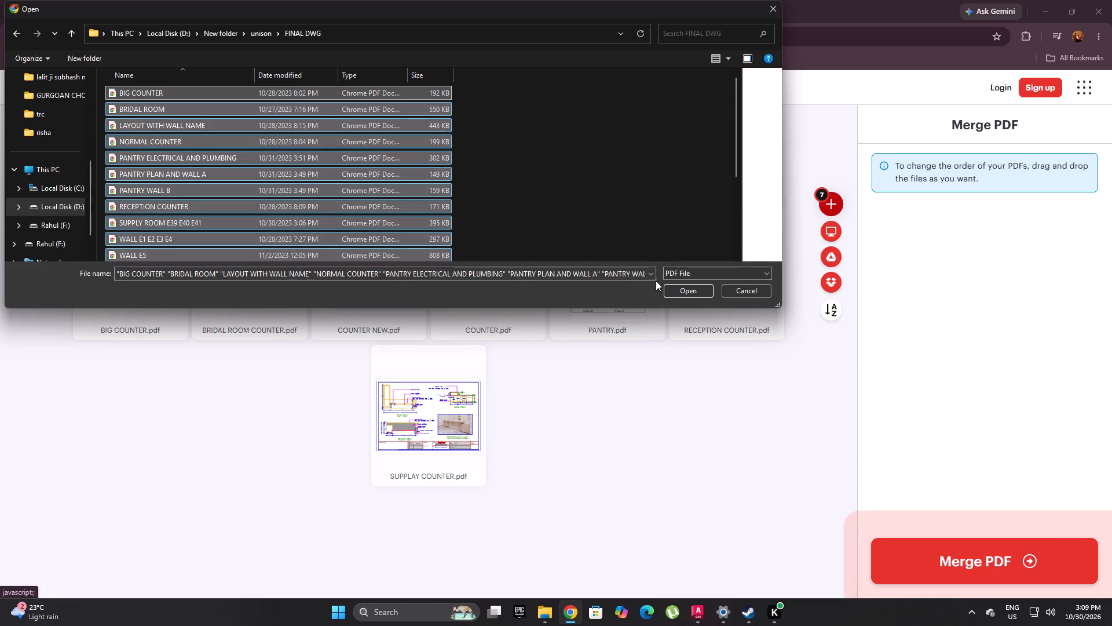
left_click(674, 289)
scroll(671, 289, "down", 2)
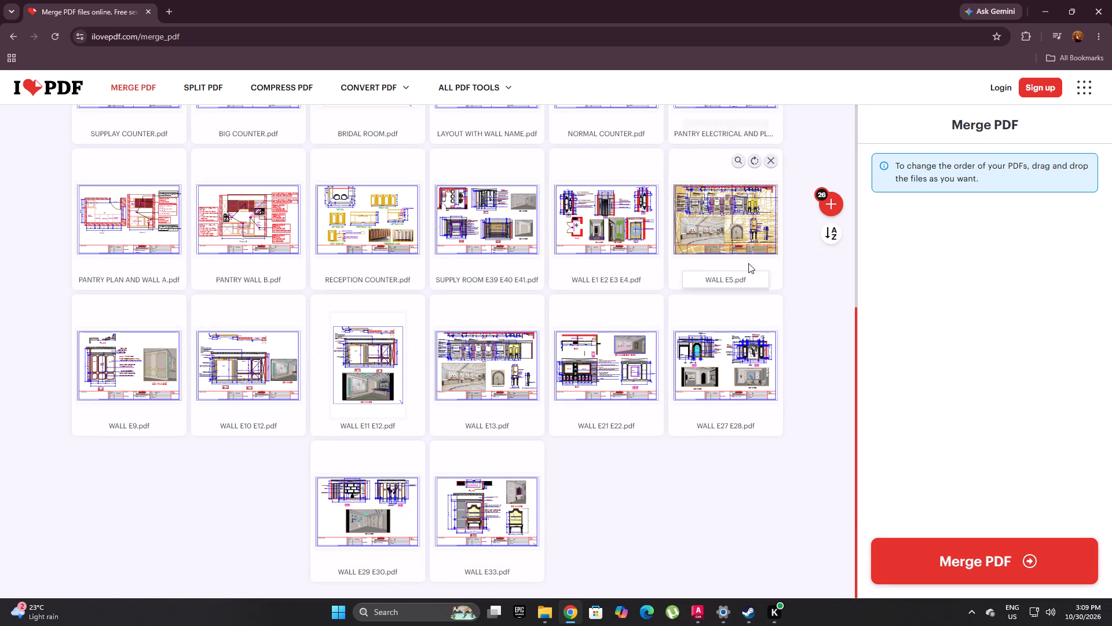
Switch to File Explorer, open the WALL E5 PDF from unison's FINAL DWG folder in D:\New folder, and examine the wall drawing.
left_click(712, 236)
left_click(541, 611)
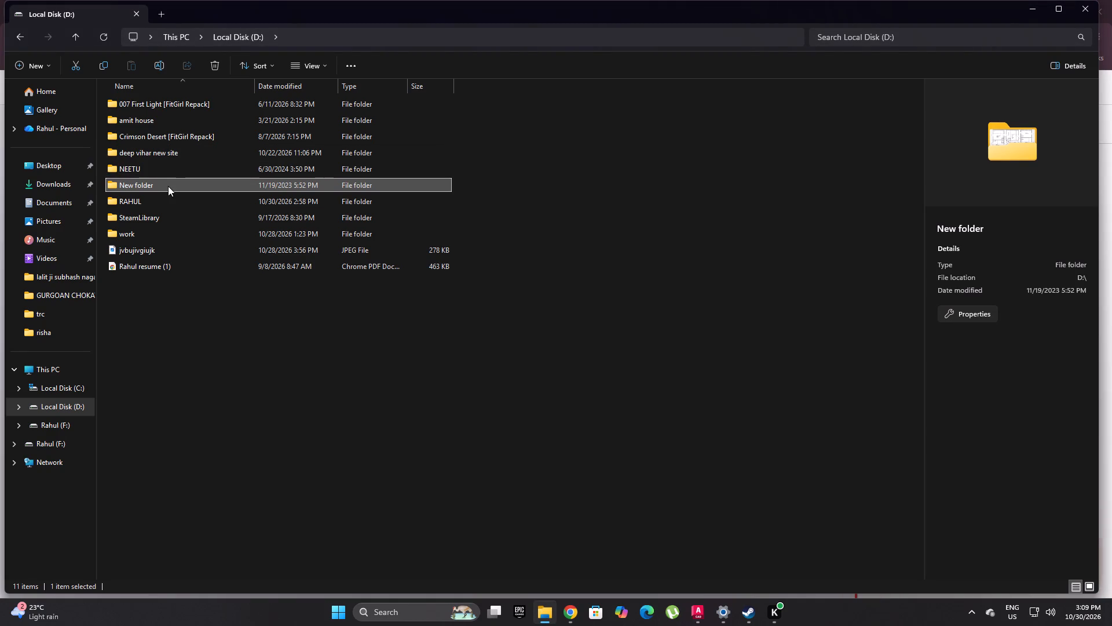
double_click(169, 187)
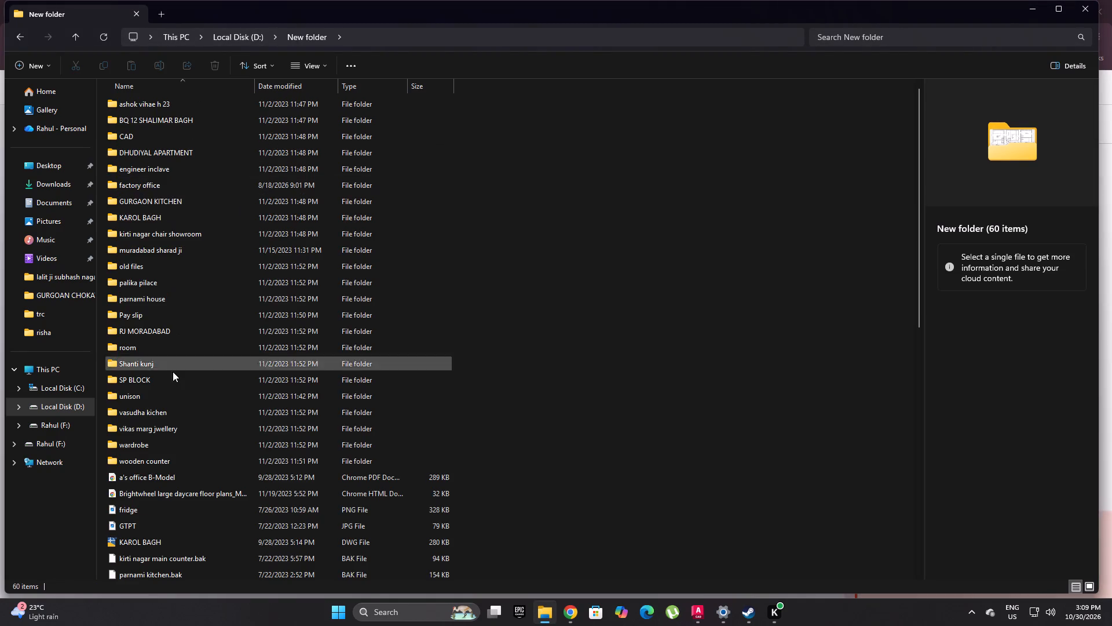
double_click(167, 397)
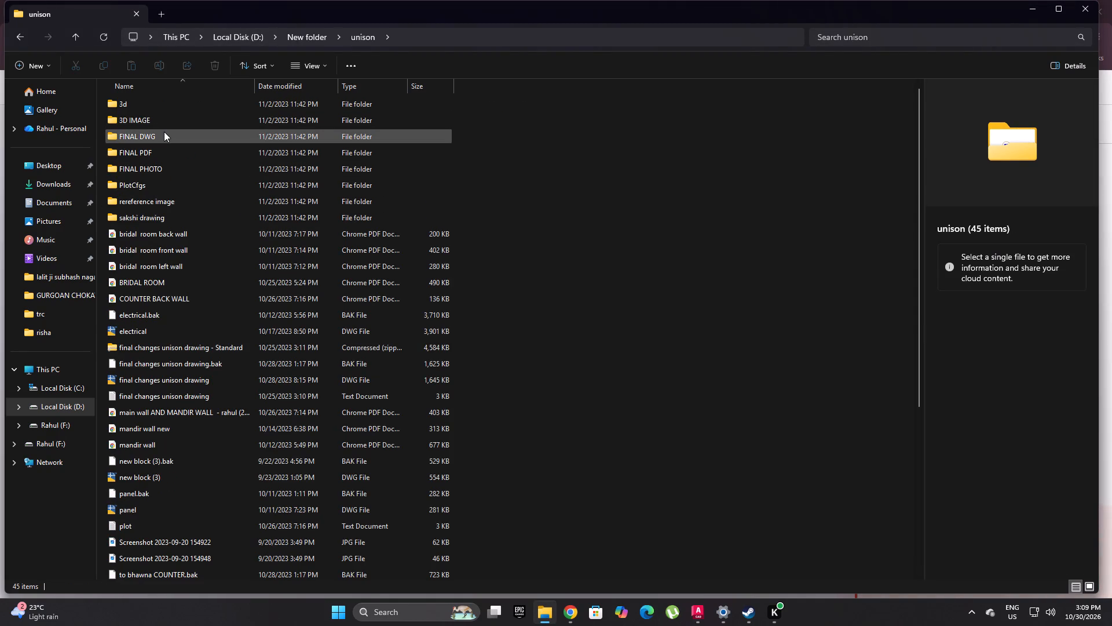
left_click(164, 132)
left_click(164, 132)
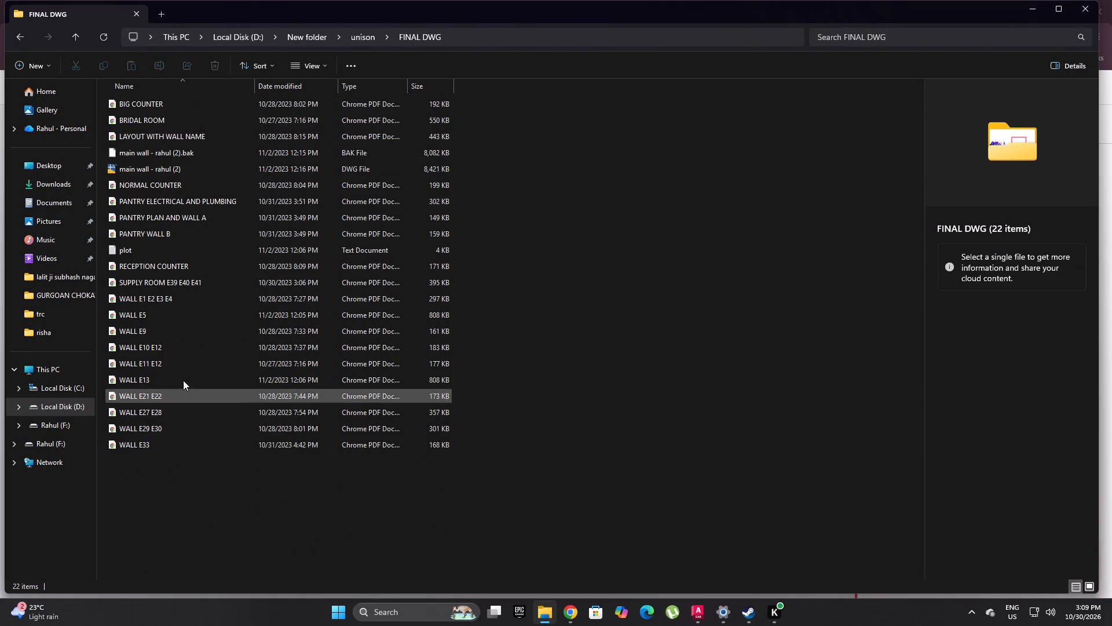
double_click(181, 320)
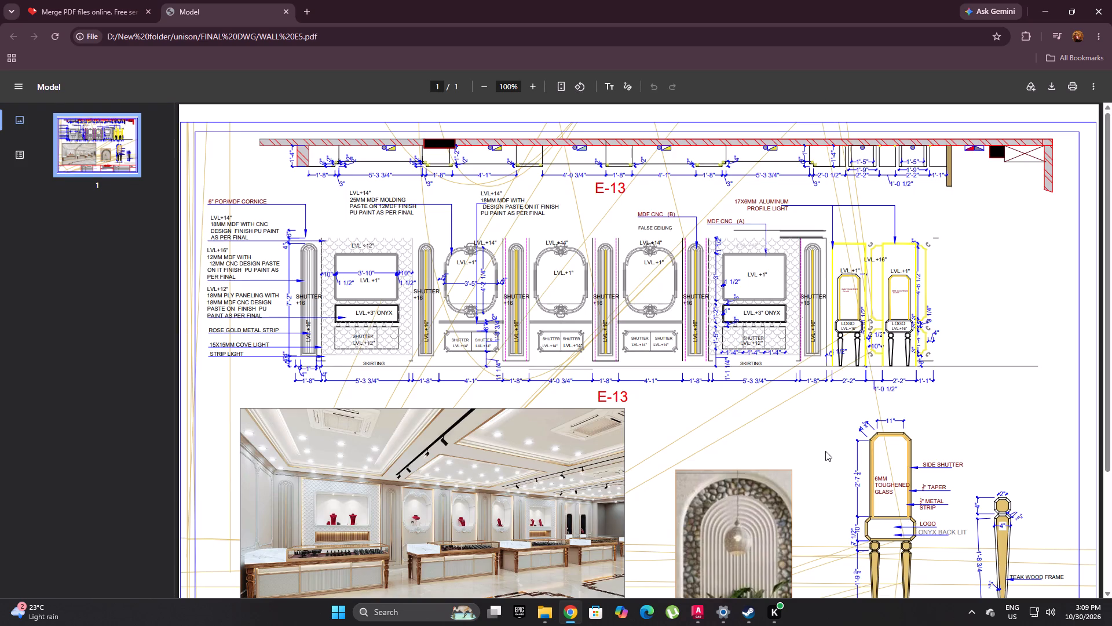
scroll(782, 424, "down", 1)
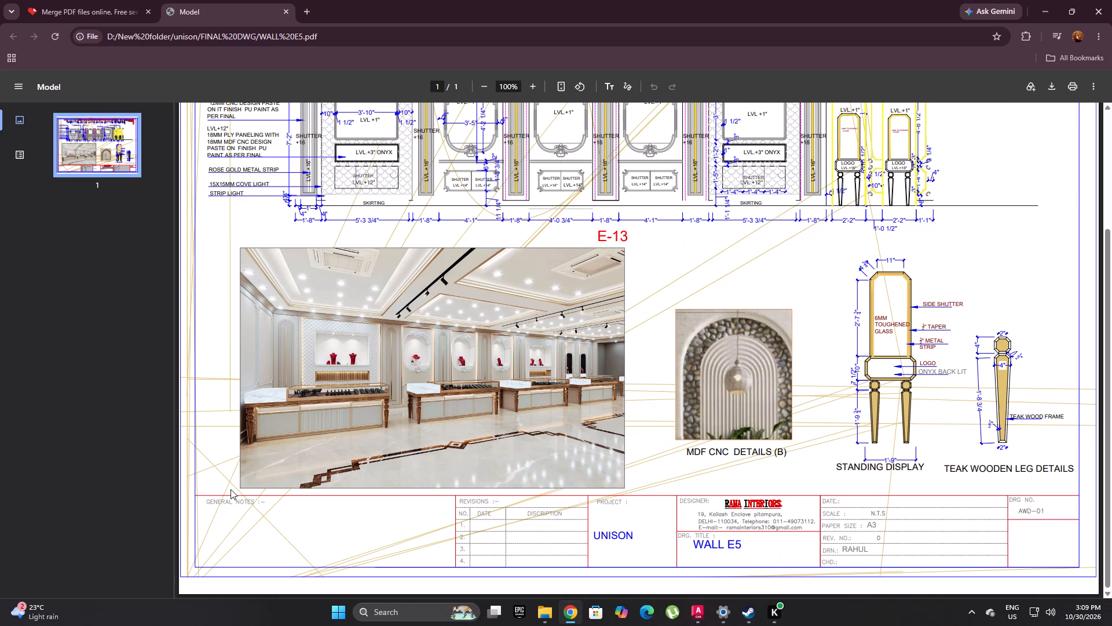
scroll(231, 489, "up", 2)
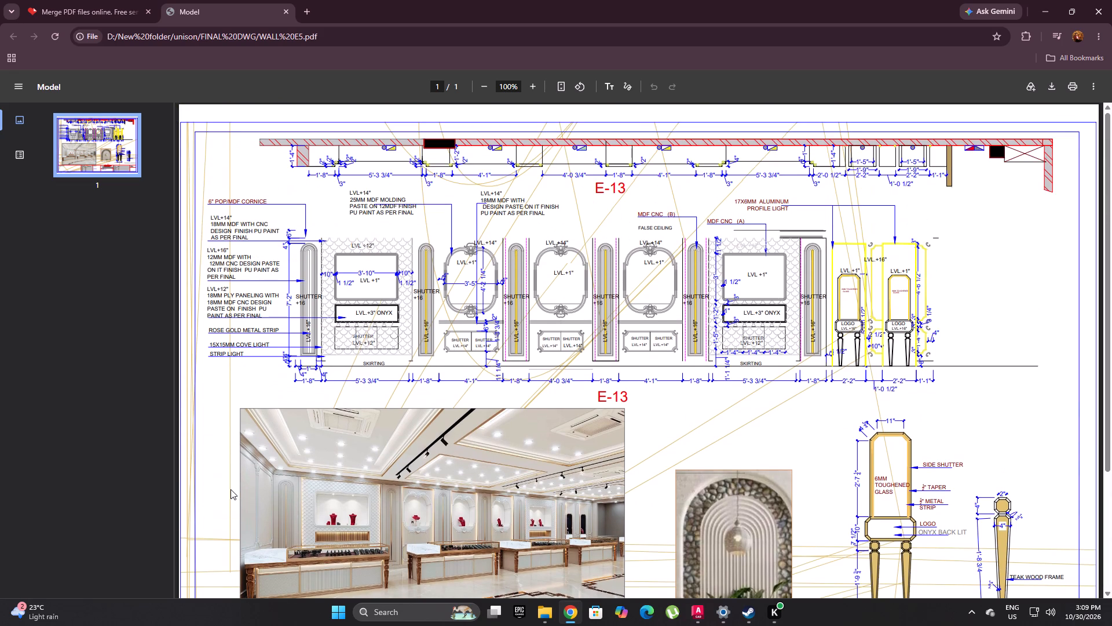
scroll(231, 489, "down", 1)
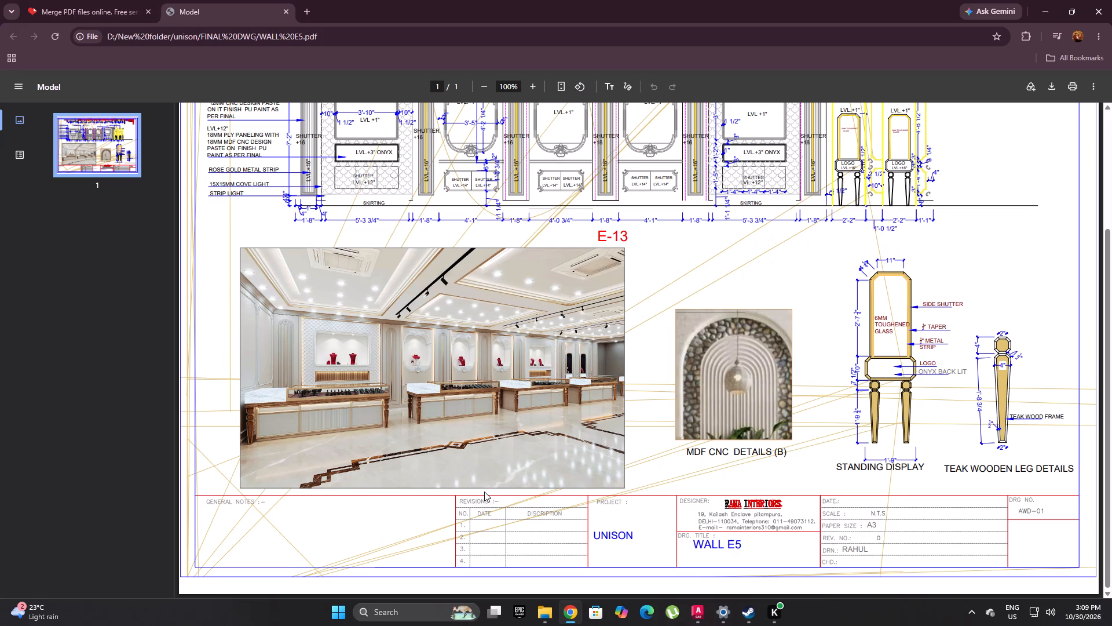
scroll(484, 492, "down", 1)
scroll(511, 431, "up", 2)
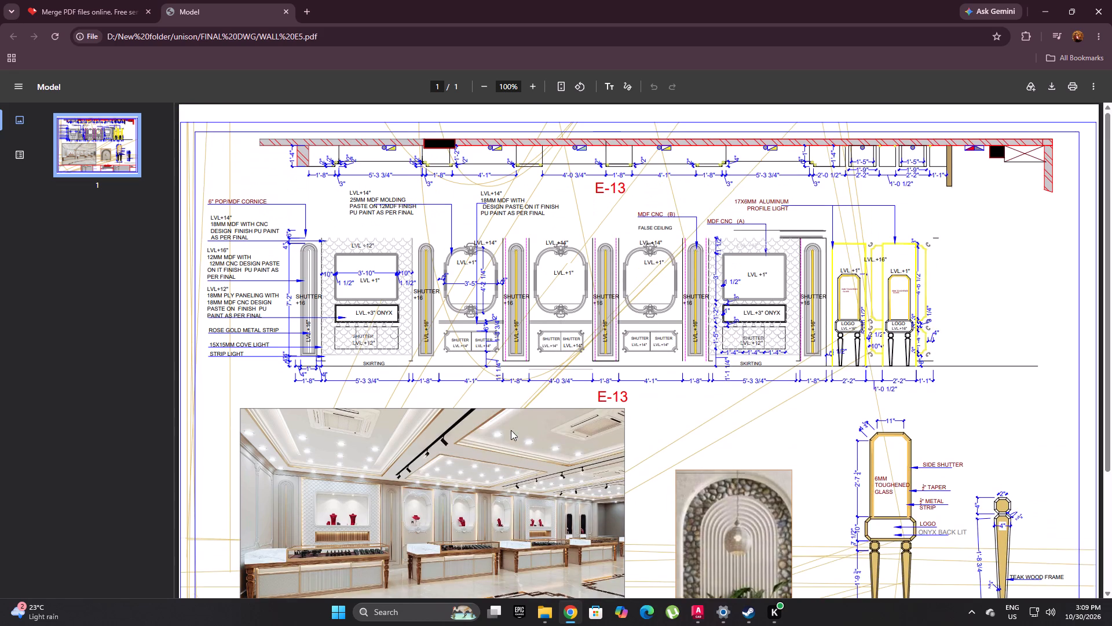
scroll(511, 430, "up", 1)
Return to the iLovePDF merge page and move LAYOUT WITH WALL NAME.pdf to the first place in the merge order.
left_click(48, 0)
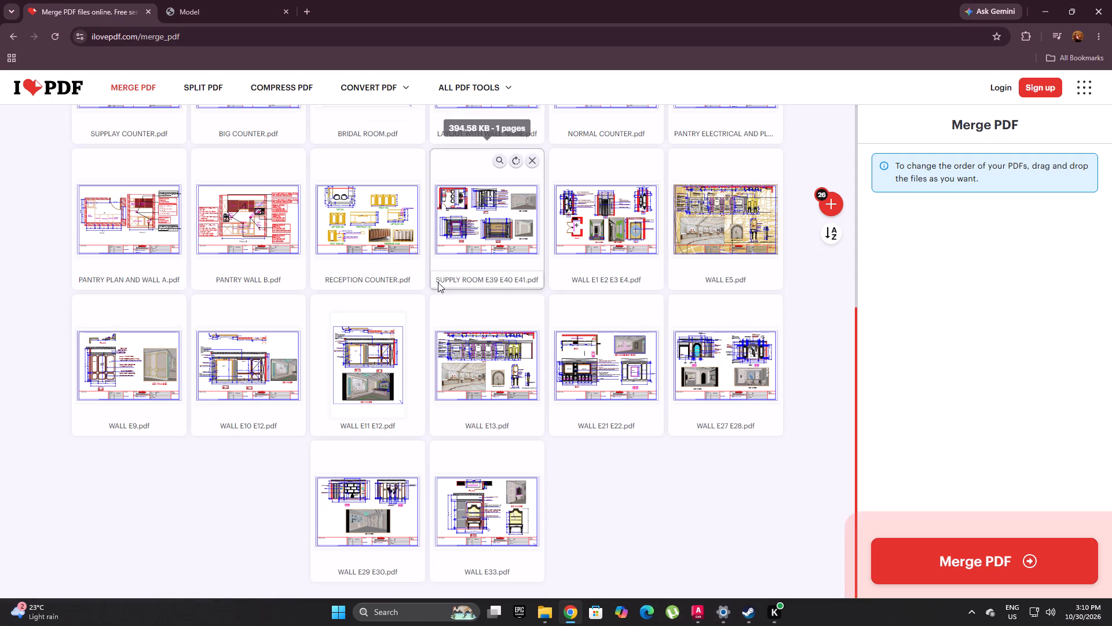
scroll(434, 290, "up", 3)
scroll(431, 296, "down", 1)
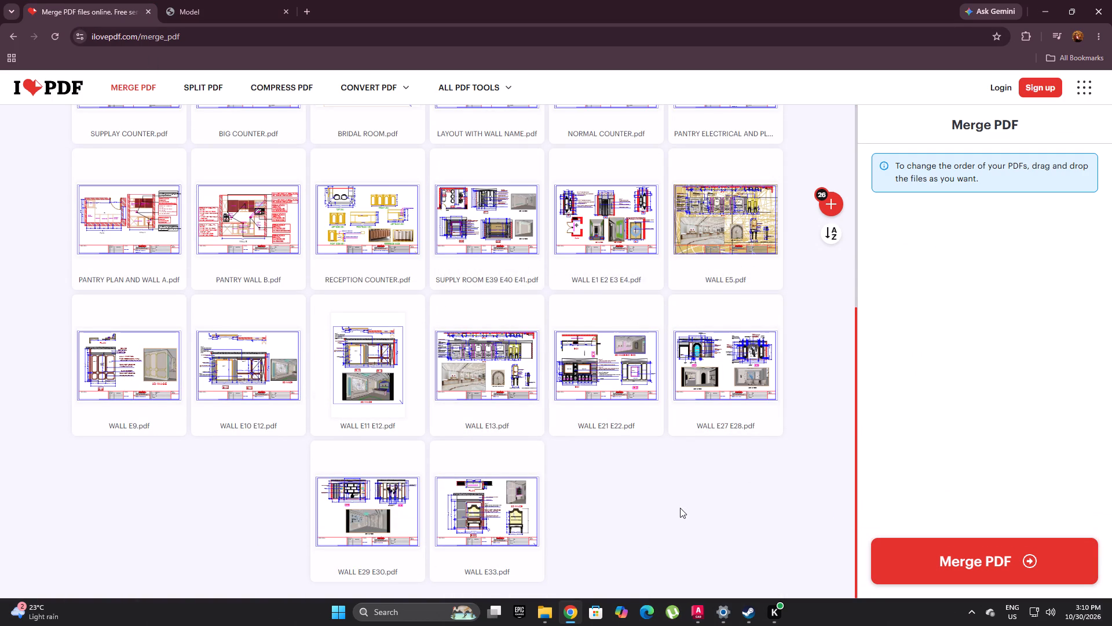
scroll(679, 508, "up", 1)
left_click_drag(473, 436, 418, 438)
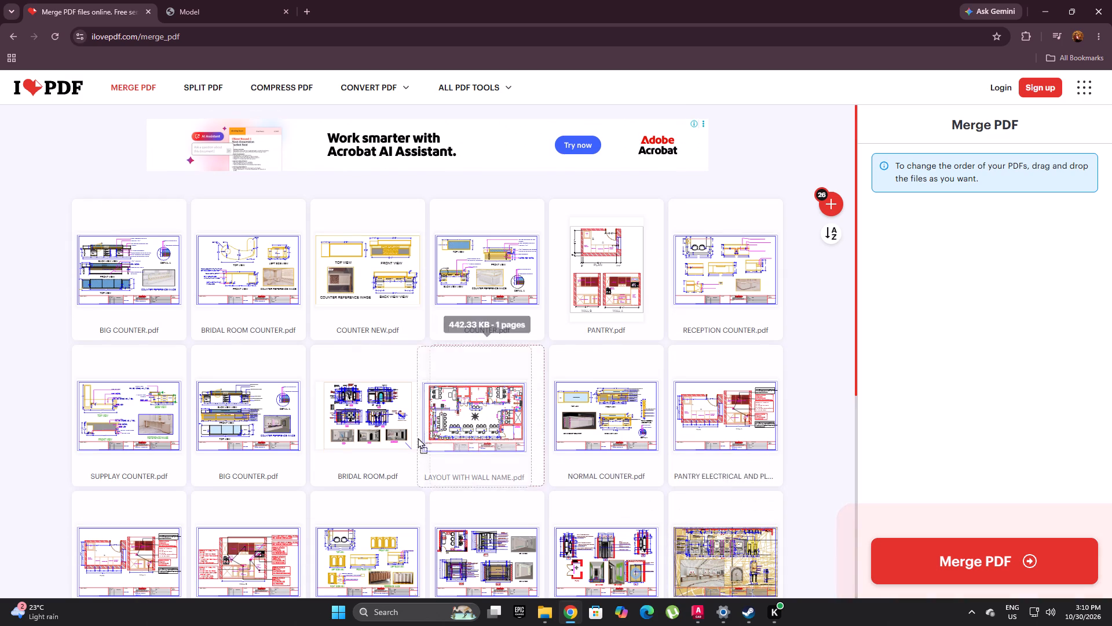
left_click_drag(418, 438, 97, 294)
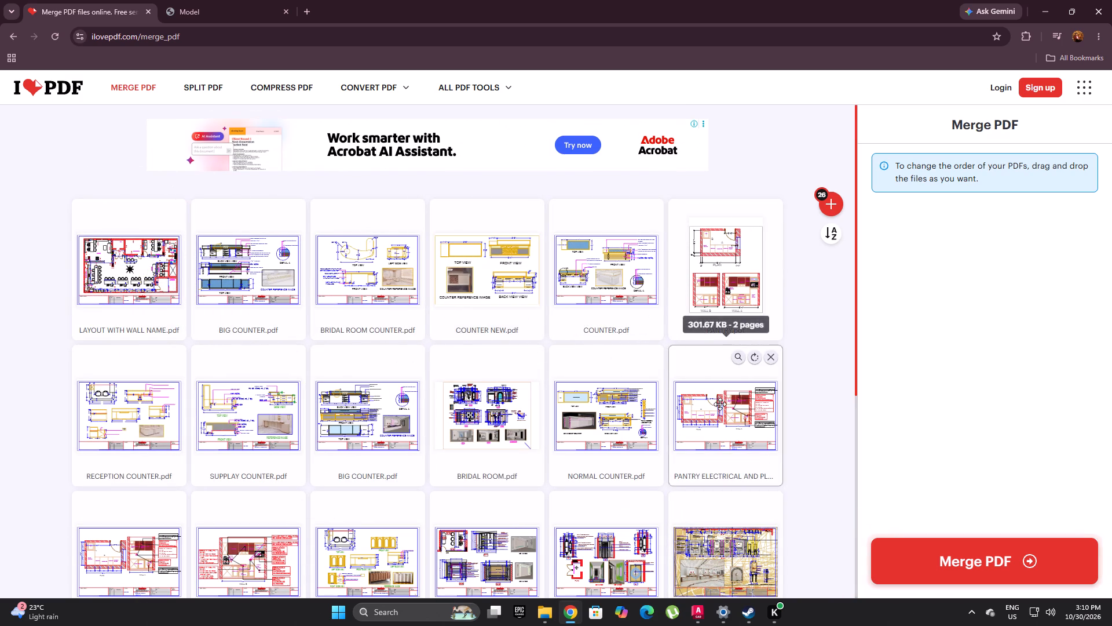
Move WALL E1 E2 E3 E4.pdf to second place in the merge order, directly after LAYOUT WITH WALL NAME.pdf.
scroll(719, 409, "down", 1)
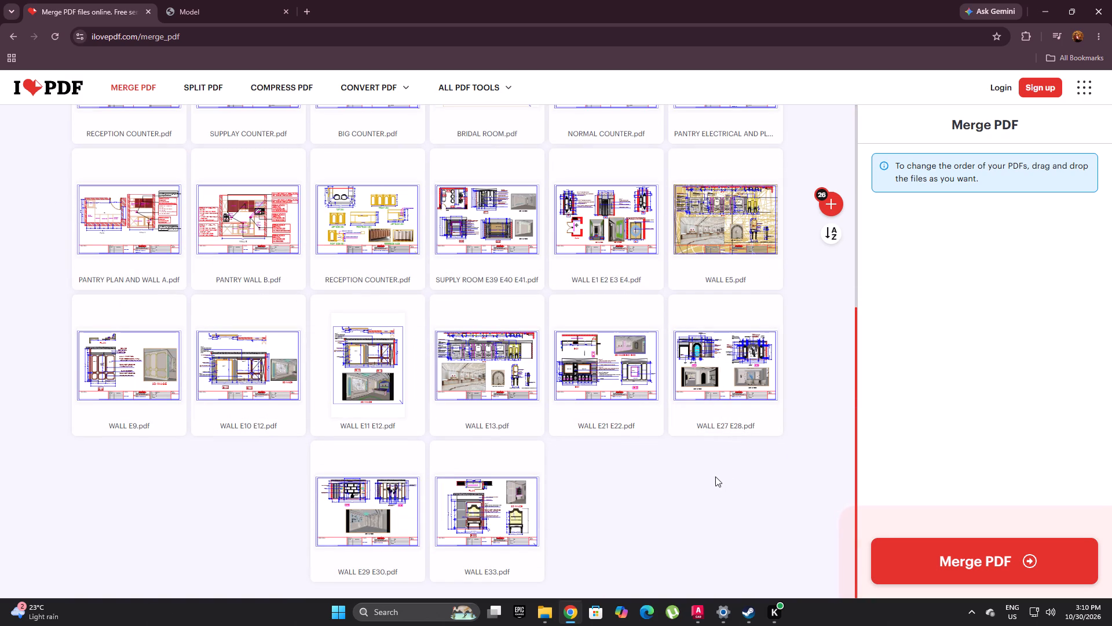
scroll(713, 476, "up", 1)
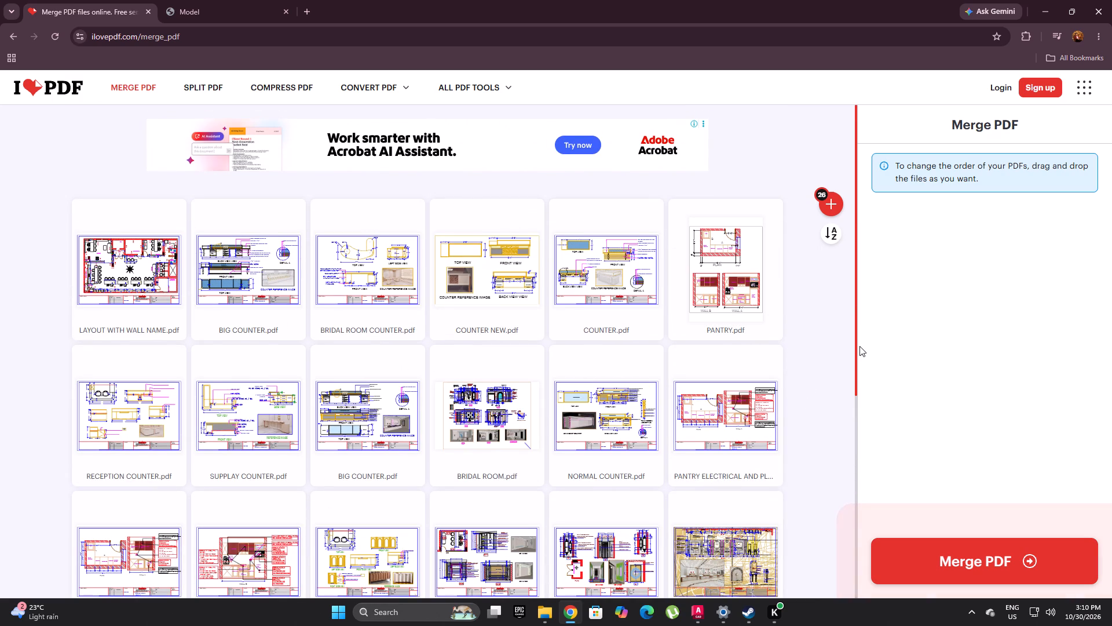
left_click_drag(859, 346, 858, 373)
left_click_drag(853, 369, 858, 421)
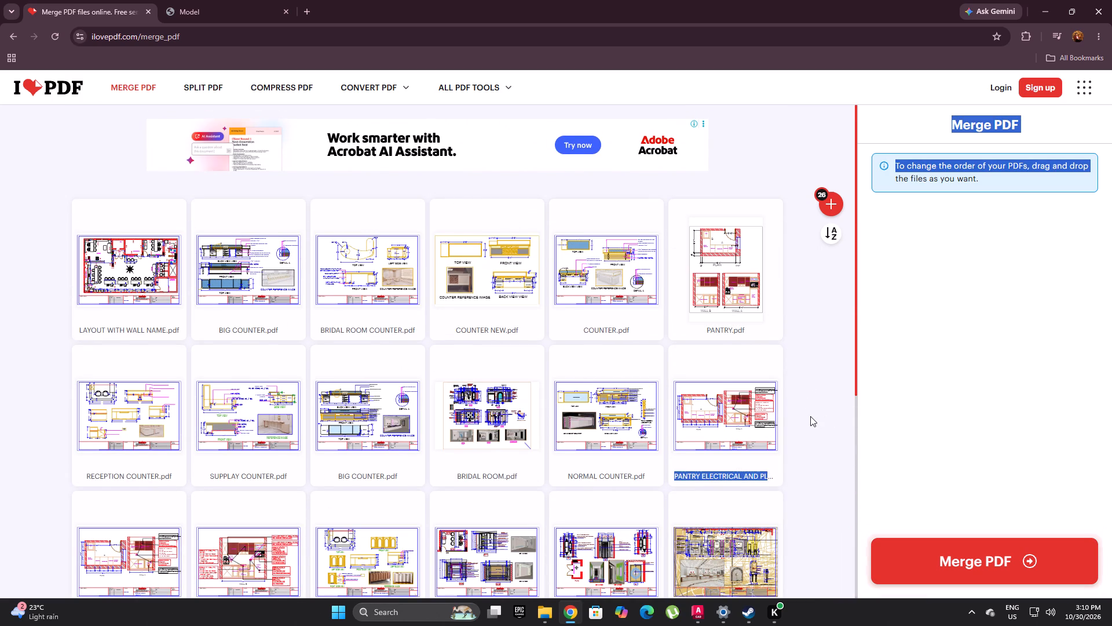
scroll(810, 416, "down", 1)
left_click(809, 381)
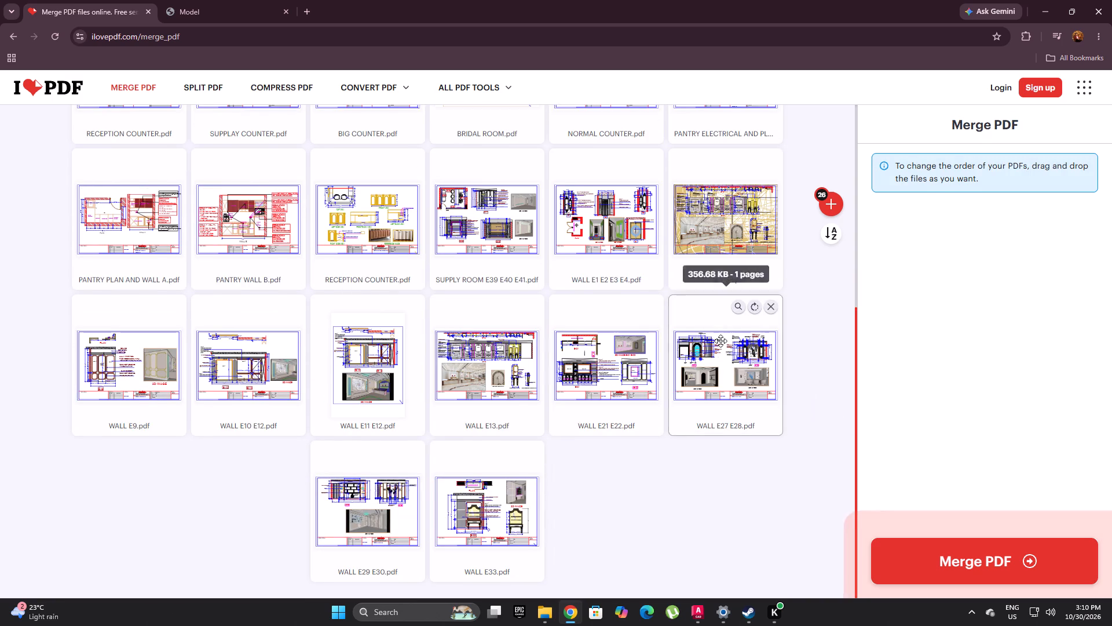
left_click_drag(615, 266, 227, 64)
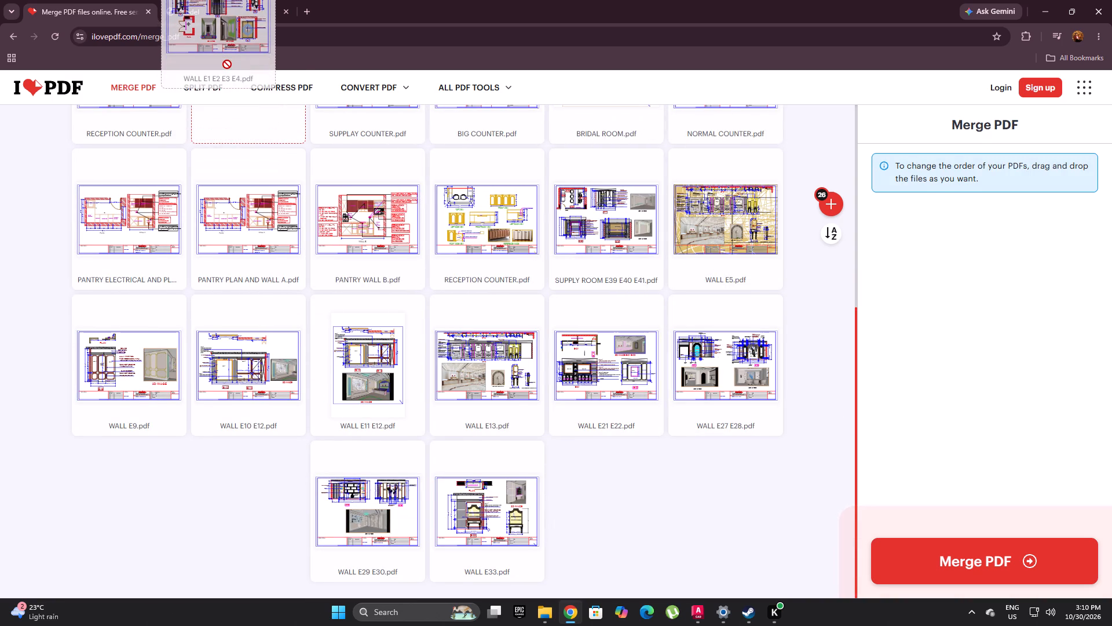
left_click_drag(227, 64, 295, 121)
scroll(418, 214, "up", 1)
left_click_drag(264, 449, 236, 346)
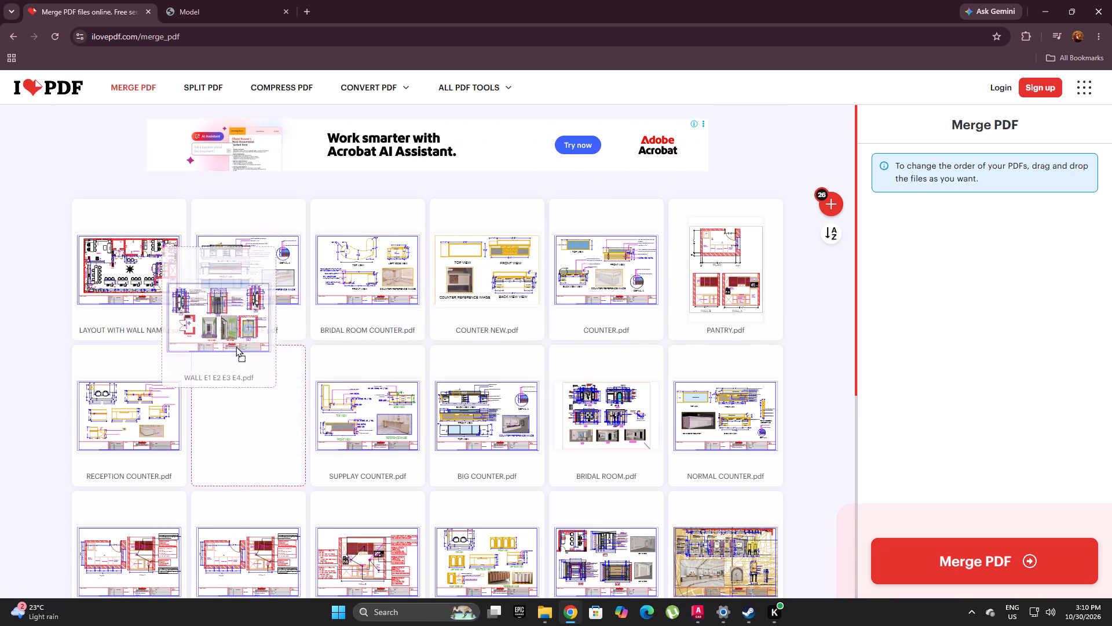
left_click_drag(236, 346, 251, 316)
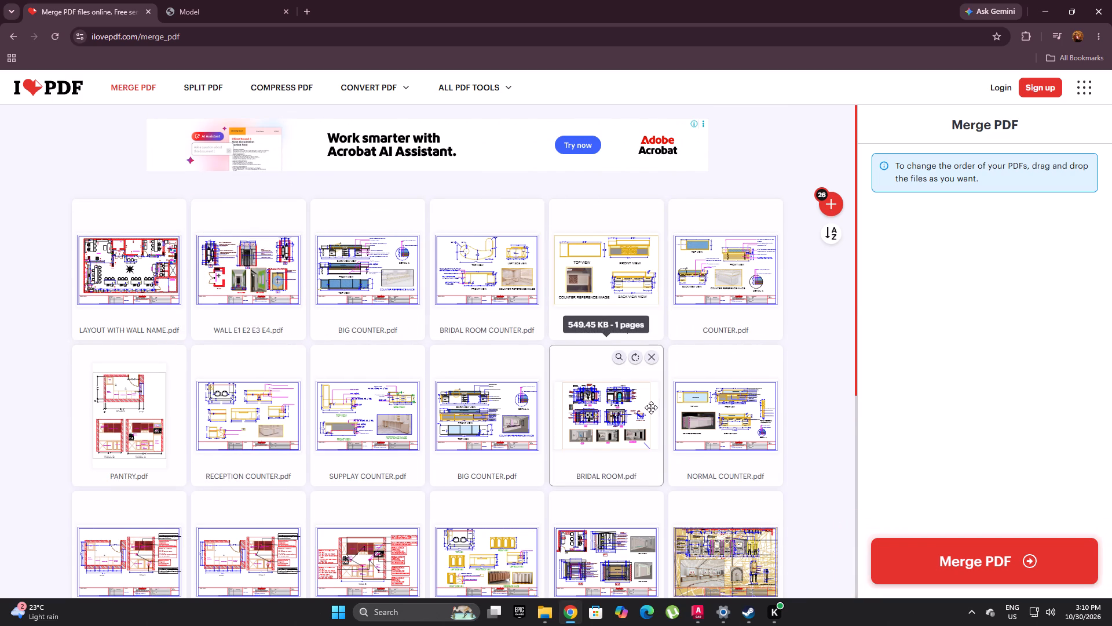
Move WALL E5.pdf to third place in the merge order, directly after WALL E1 E2 E3 E4.pdf.
scroll(651, 407, "down", 1)
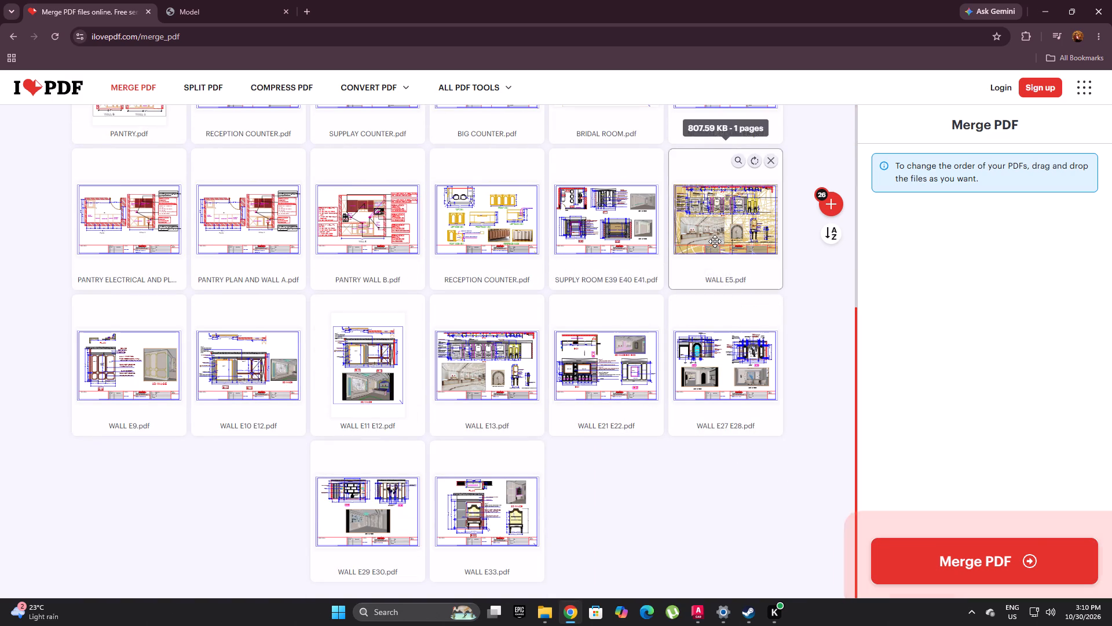
left_click_drag(715, 241, 388, 159)
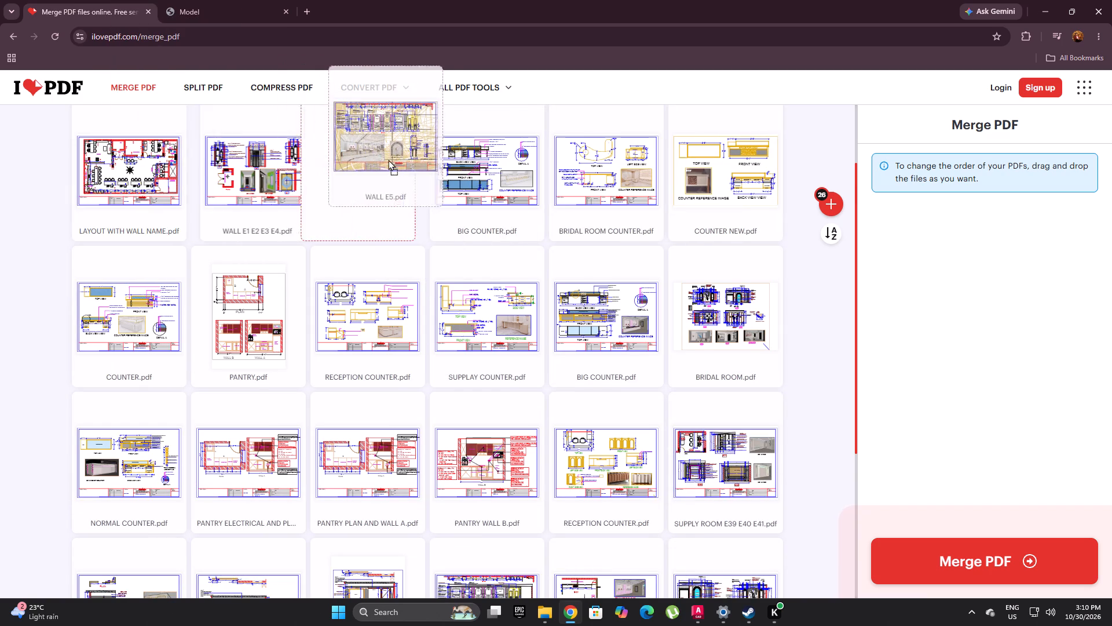
left_click_drag(388, 159, 390, 159)
scroll(747, 401, "down", 1)
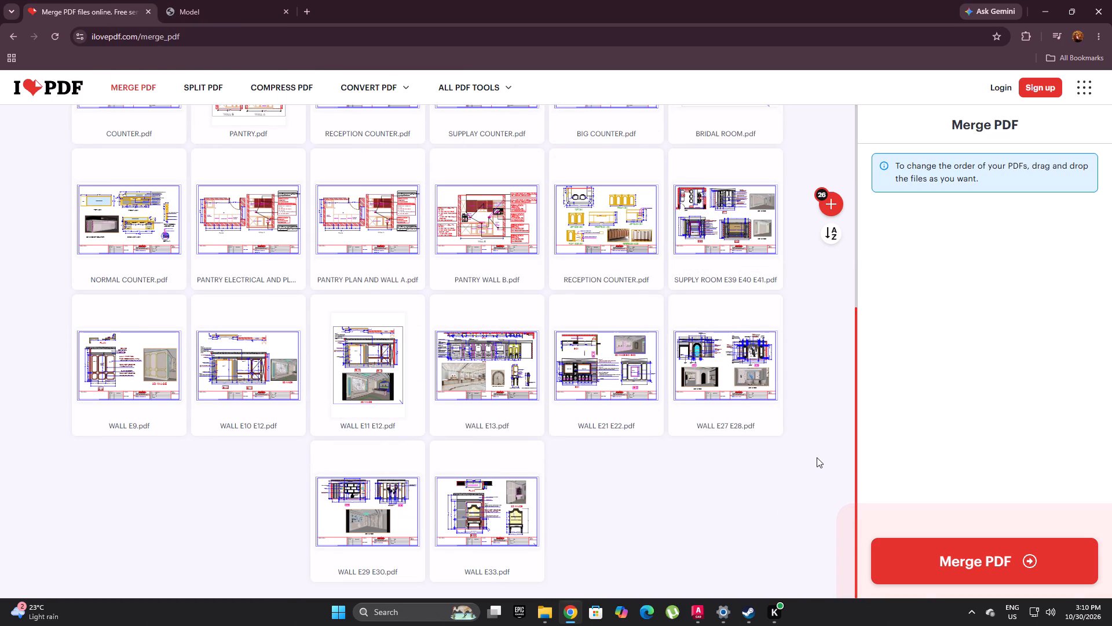
scroll(789, 460, "up", 2)
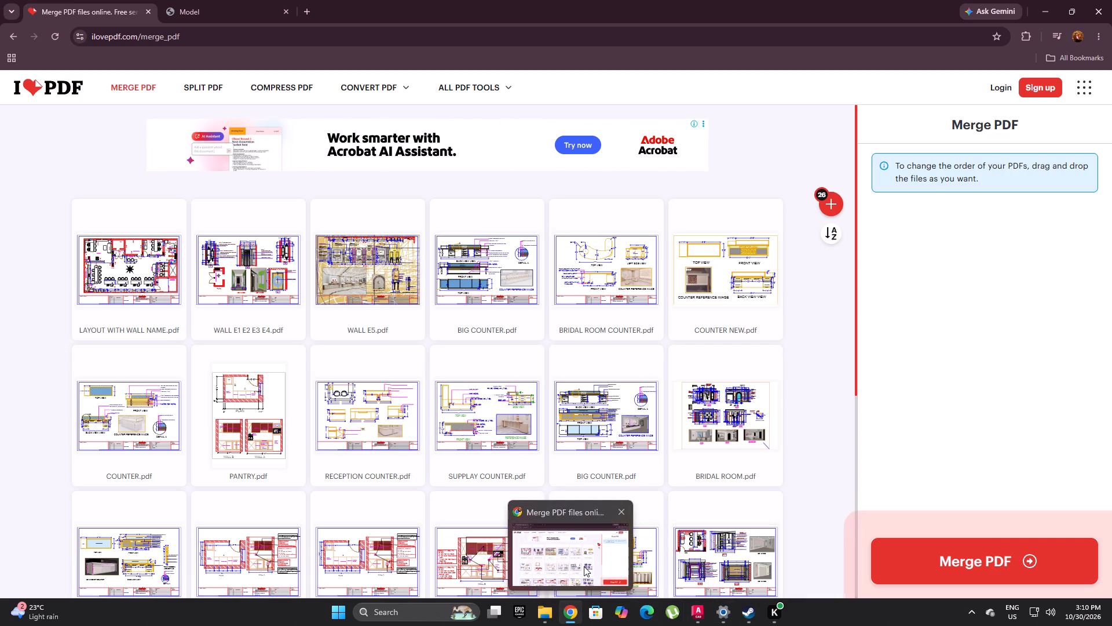
Switch to File Explorer and open the LAYOUT WITH WALL NAME PDF from the FINAL DWG folder to view the floor plan.
left_click(546, 612)
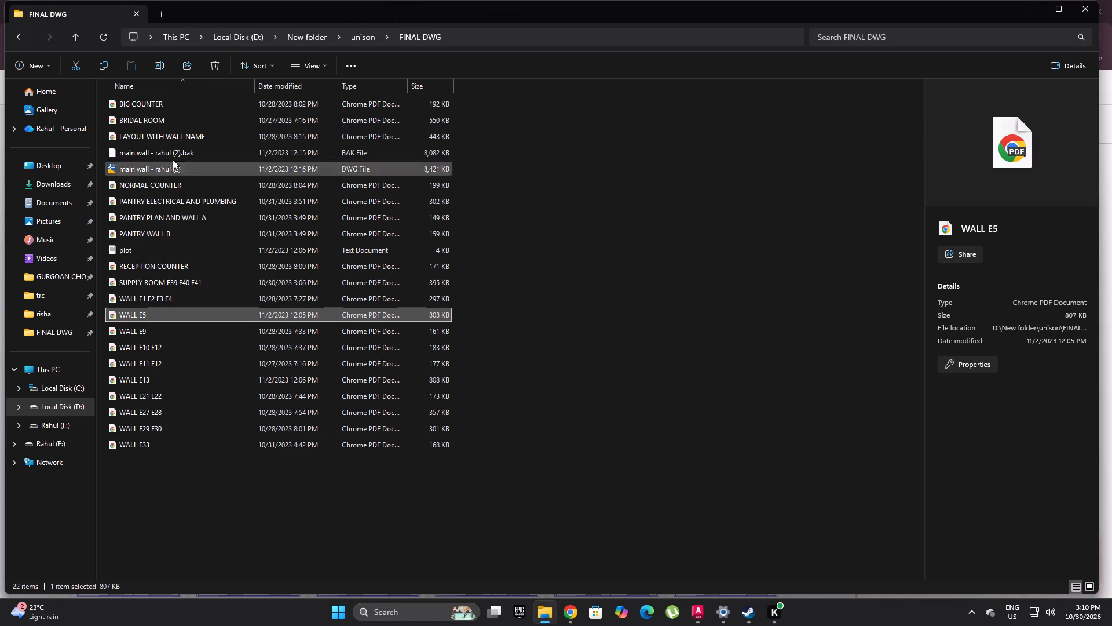
double_click(170, 135)
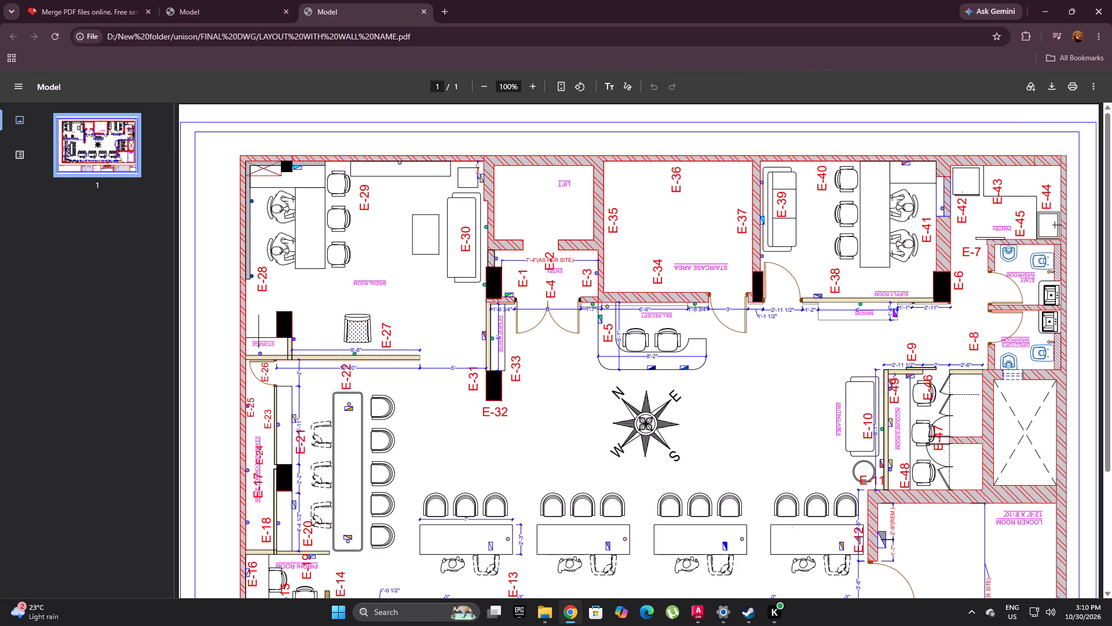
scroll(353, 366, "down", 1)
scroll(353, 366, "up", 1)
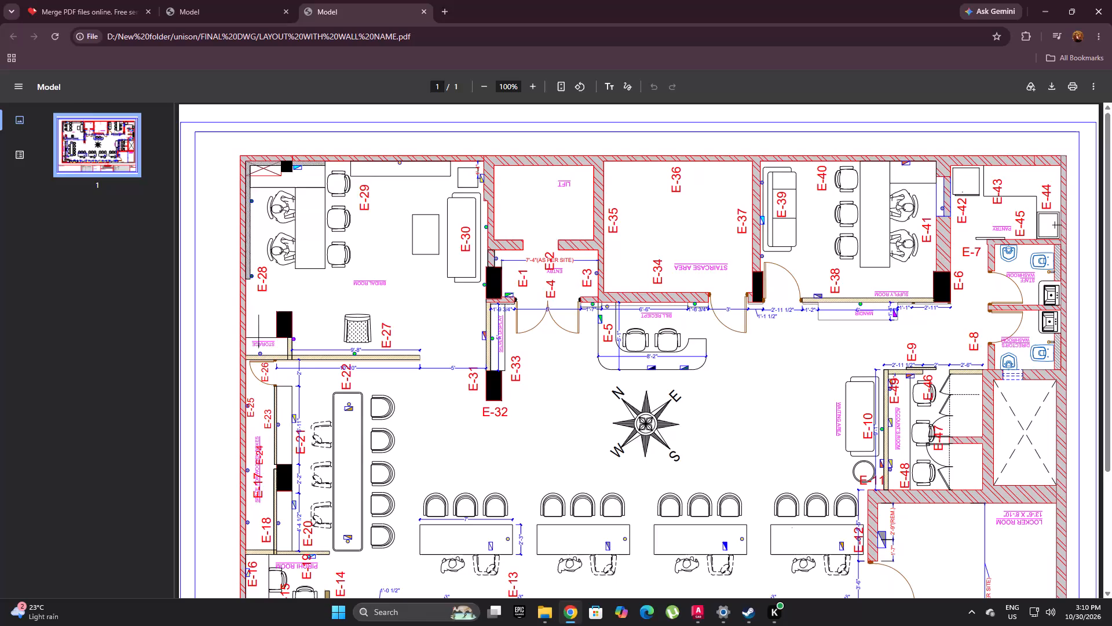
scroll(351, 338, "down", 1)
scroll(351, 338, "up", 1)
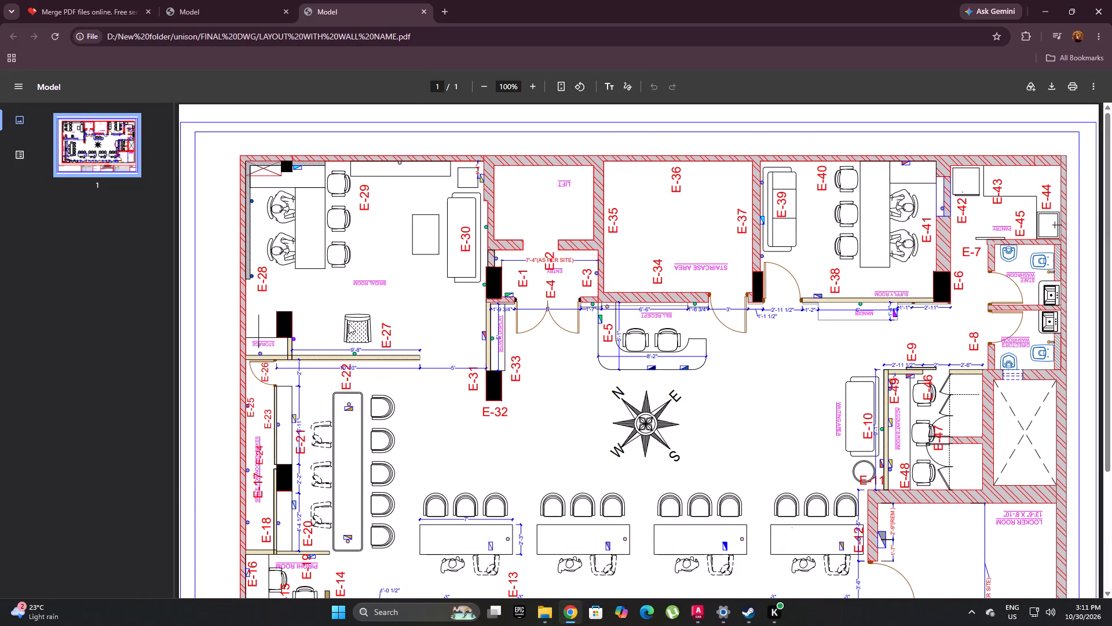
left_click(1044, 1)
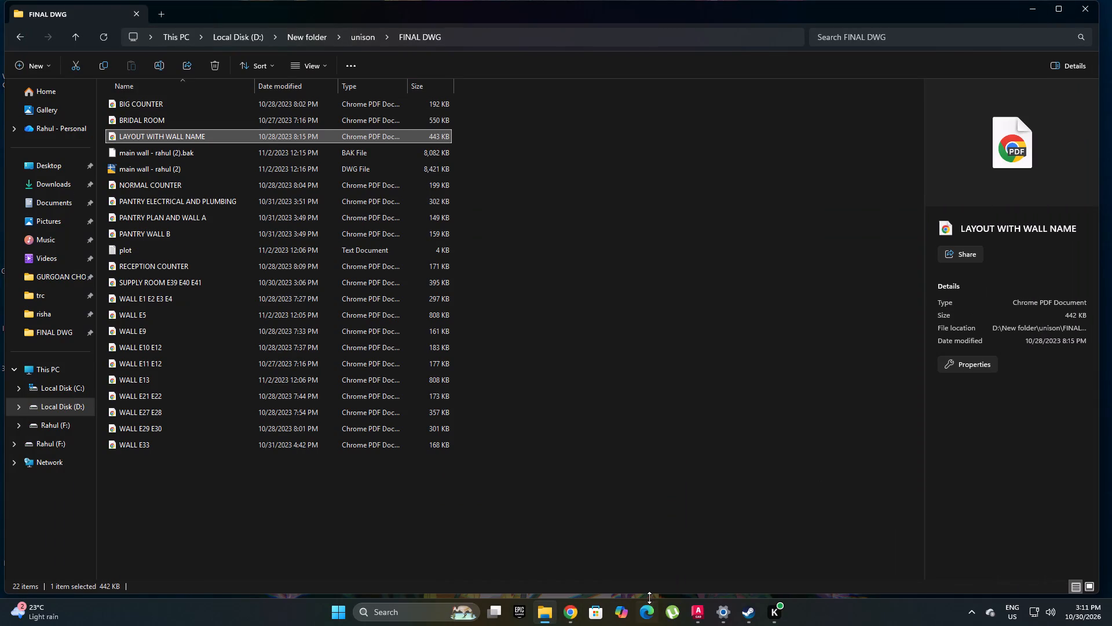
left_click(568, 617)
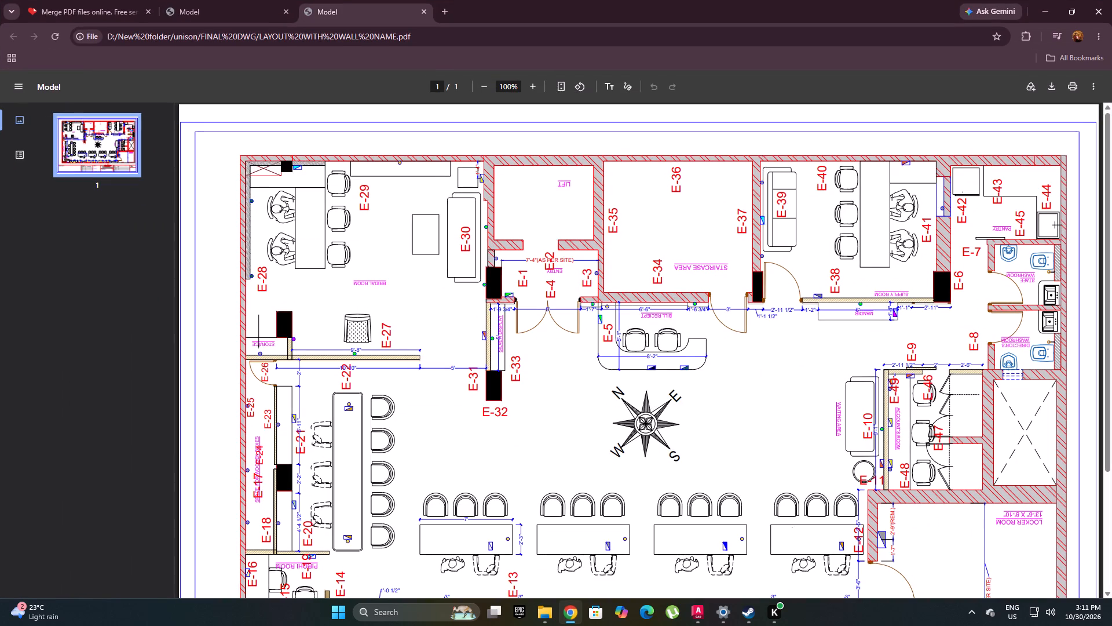
Return to the iLovePDF merge page and move WALL E9.pdf to fourth place in the merge order, directly after WALL E5.pdf.
left_click(118, 0)
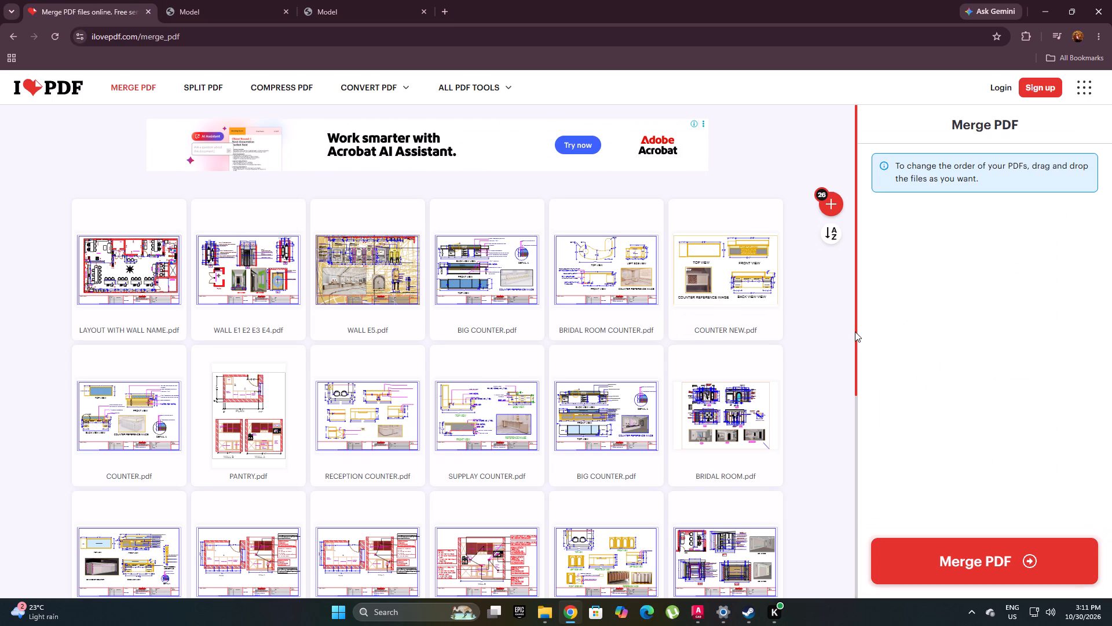
left_click_drag(854, 332, 855, 342)
left_click_drag(855, 342, 855, 366)
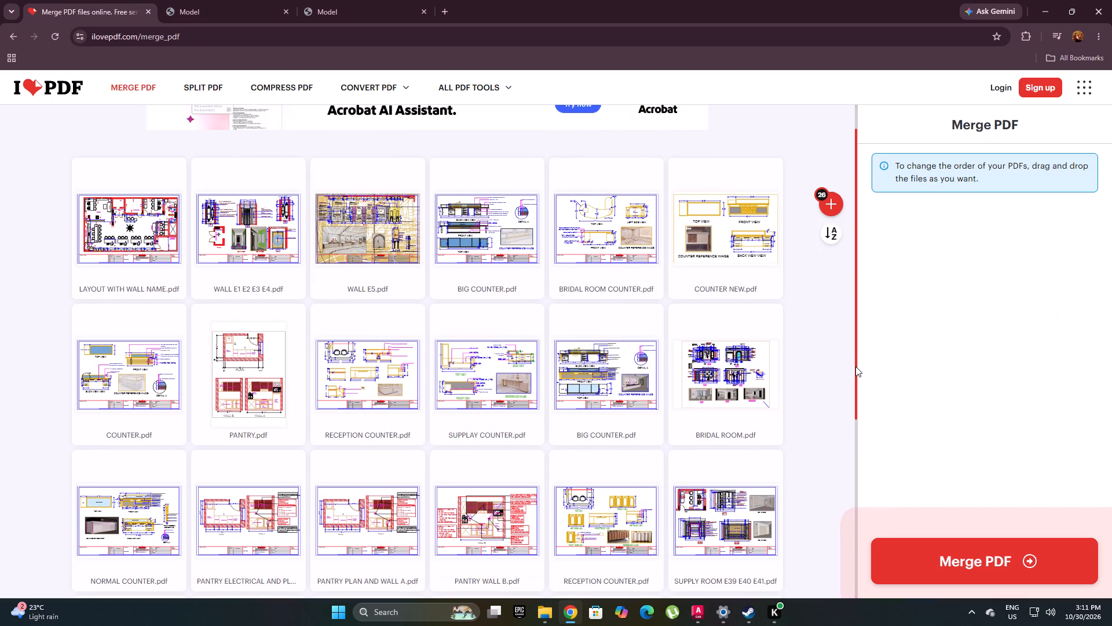
left_click_drag(855, 366, 858, 383)
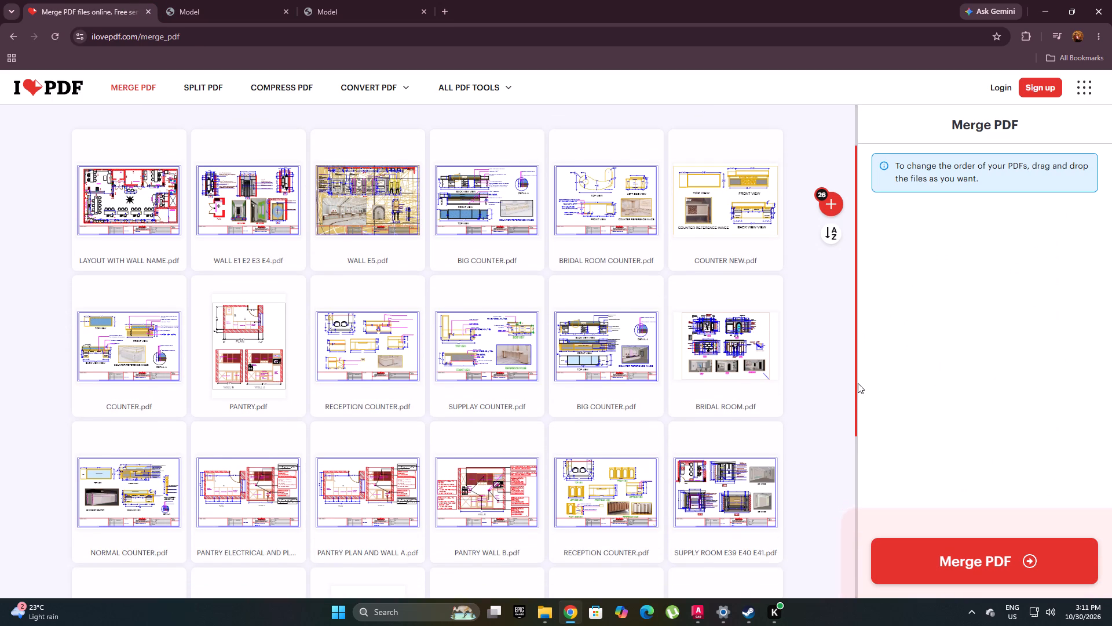
left_click_drag(858, 383, 865, 468)
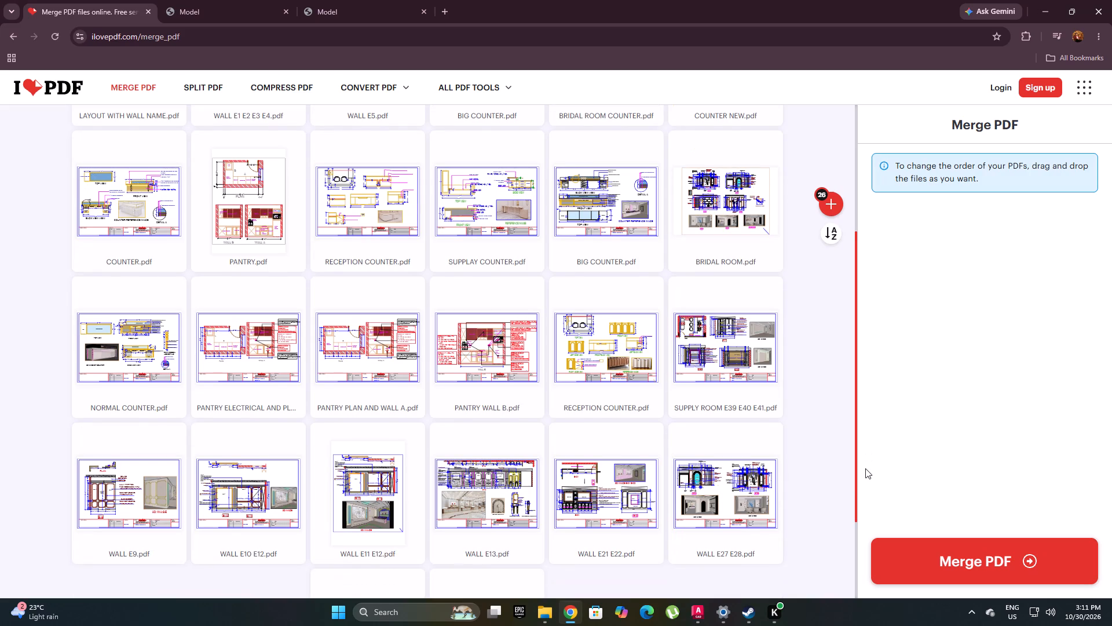
left_click_drag(865, 468, 865, 480)
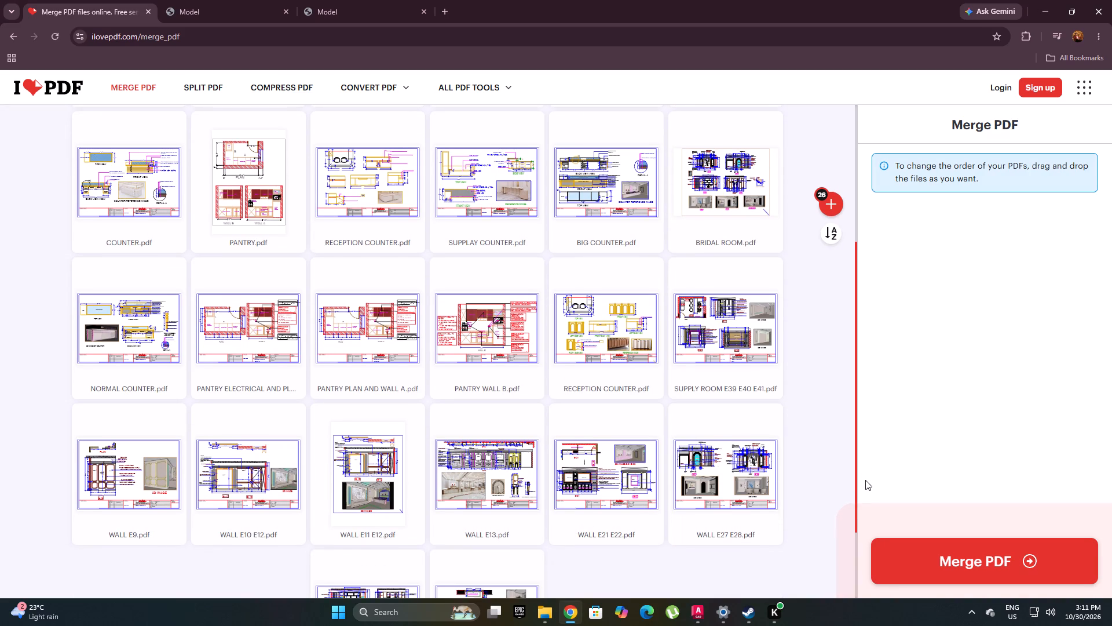
left_click_drag(865, 480, 865, 479)
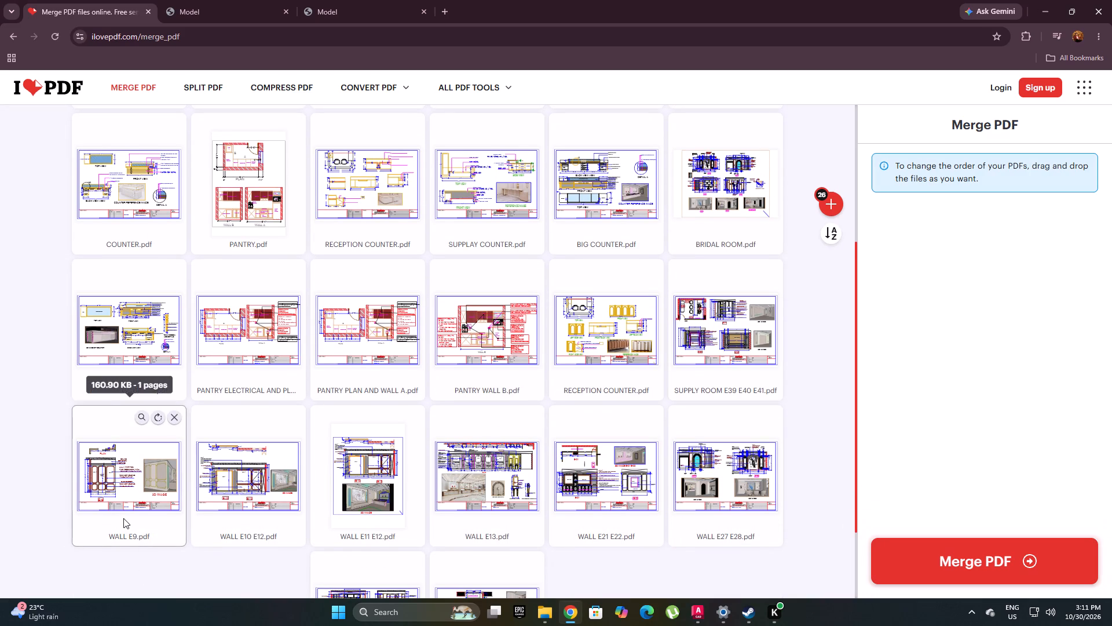
left_click_drag(123, 518, 375, 86)
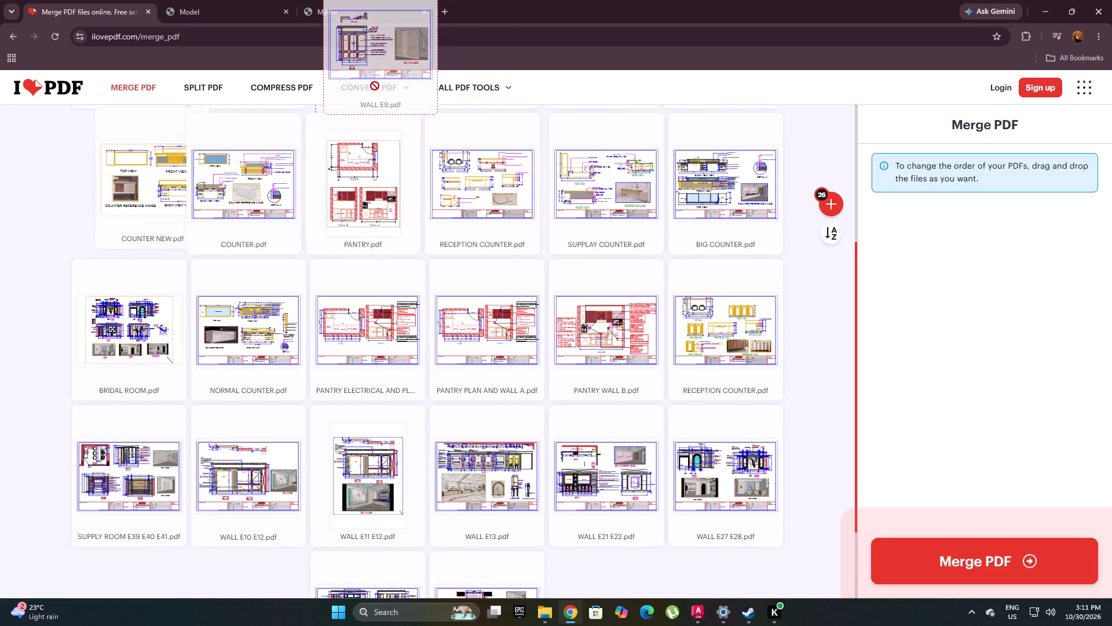
left_click_drag(375, 86, 704, 89)
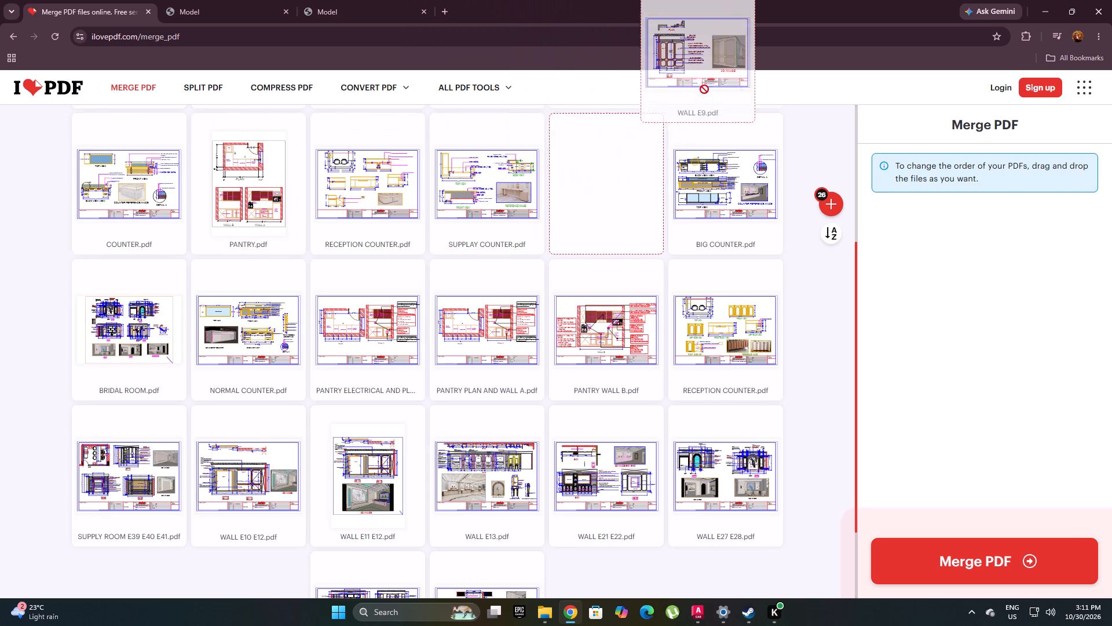
left_click_drag(704, 89, 504, 212)
scroll(508, 213, "up", 1)
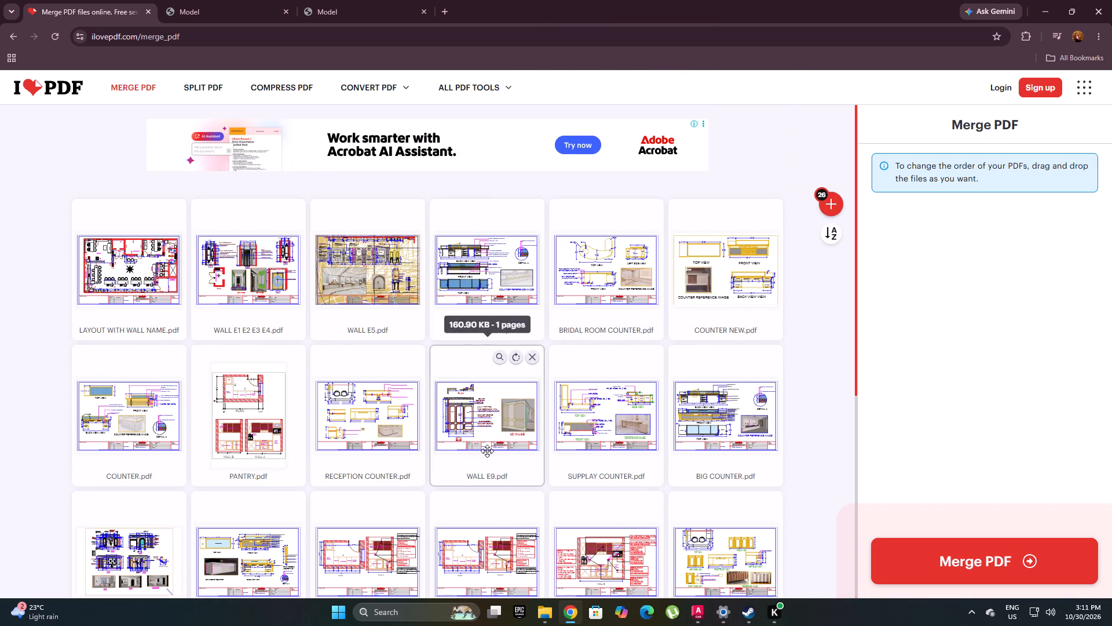
left_click_drag(487, 451, 487, 313)
Move SUPPLY ROOM E39 E40 E41.pdf to fifth place in the merge order, directly after WALL E9.pdf.
scroll(628, 326, "down", 1)
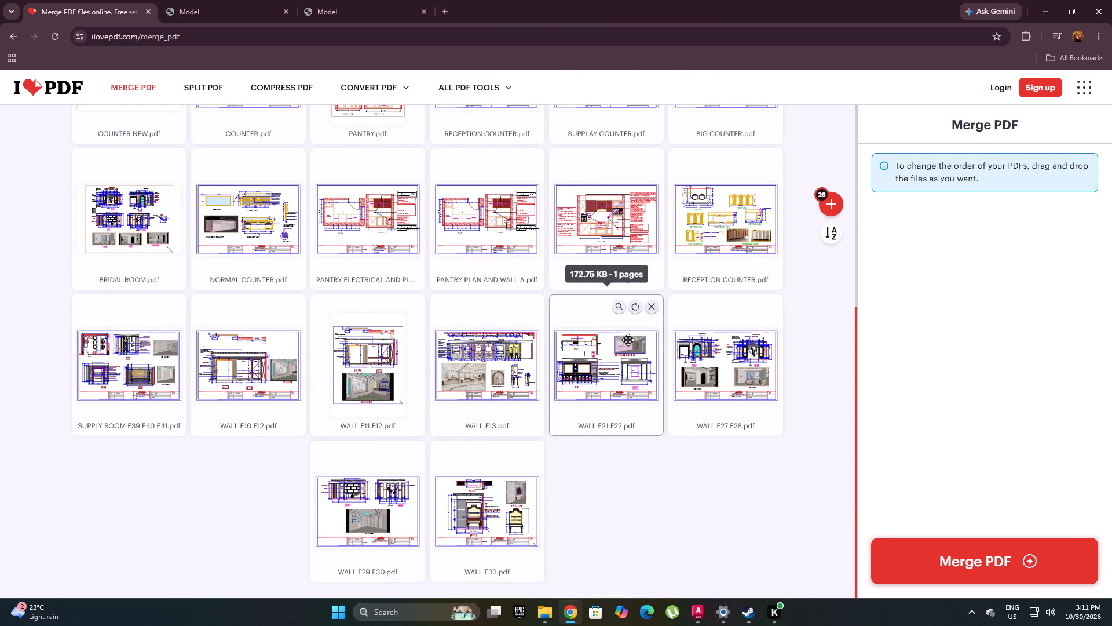
left_click_drag(123, 396, 642, 77)
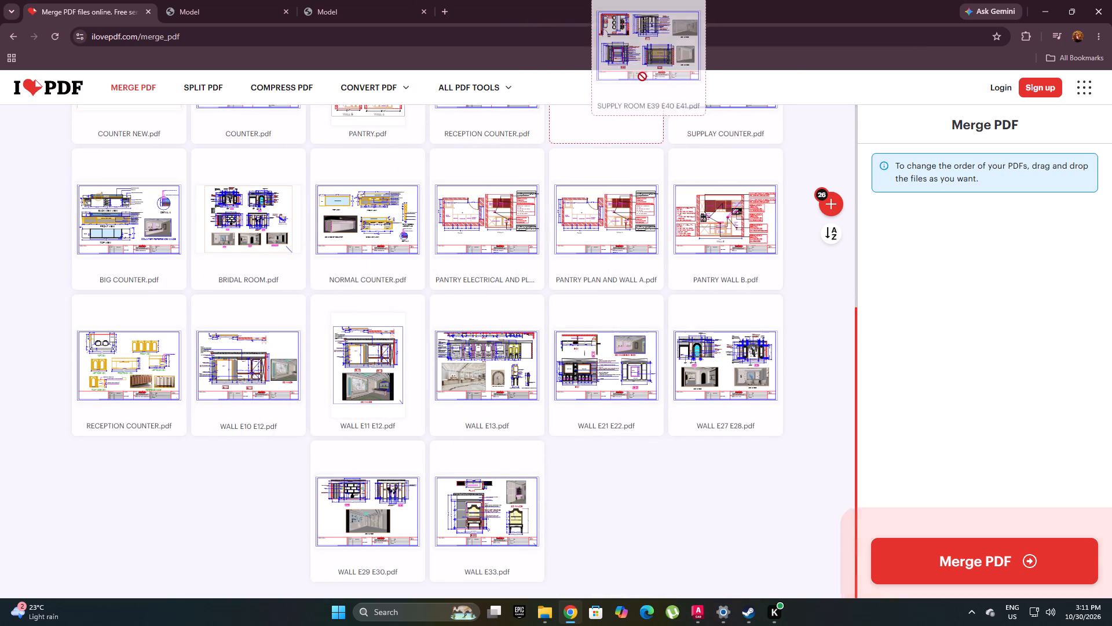
left_click_drag(642, 77, 636, 103)
scroll(678, 232, "up", 1)
left_click_drag(609, 458, 610, 385)
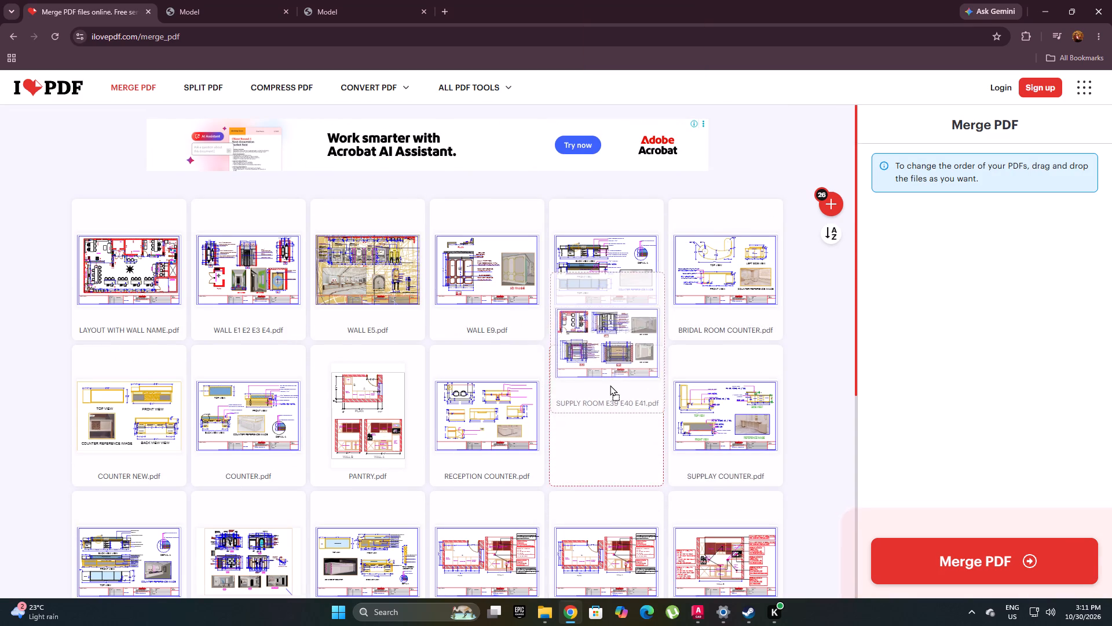
left_click_drag(610, 385, 613, 310)
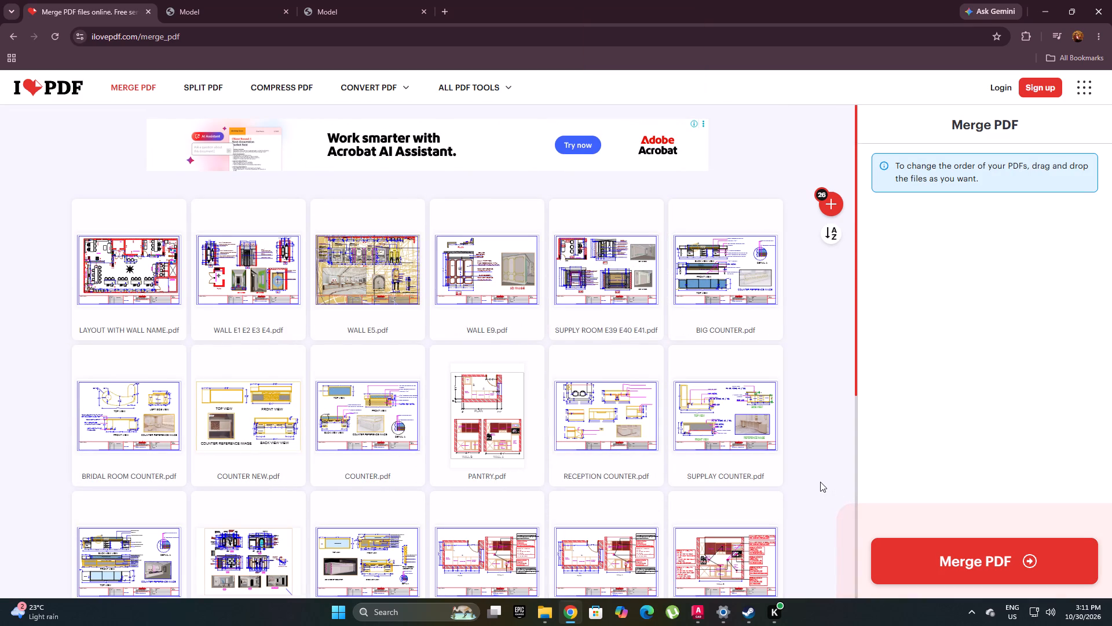
Move WALL E10 E12.pdf to fifth place in the merge order, between WALL E9.pdf and SUPPLY ROOM E39 E40 E41.pdf.
scroll(811, 484, "down", 2)
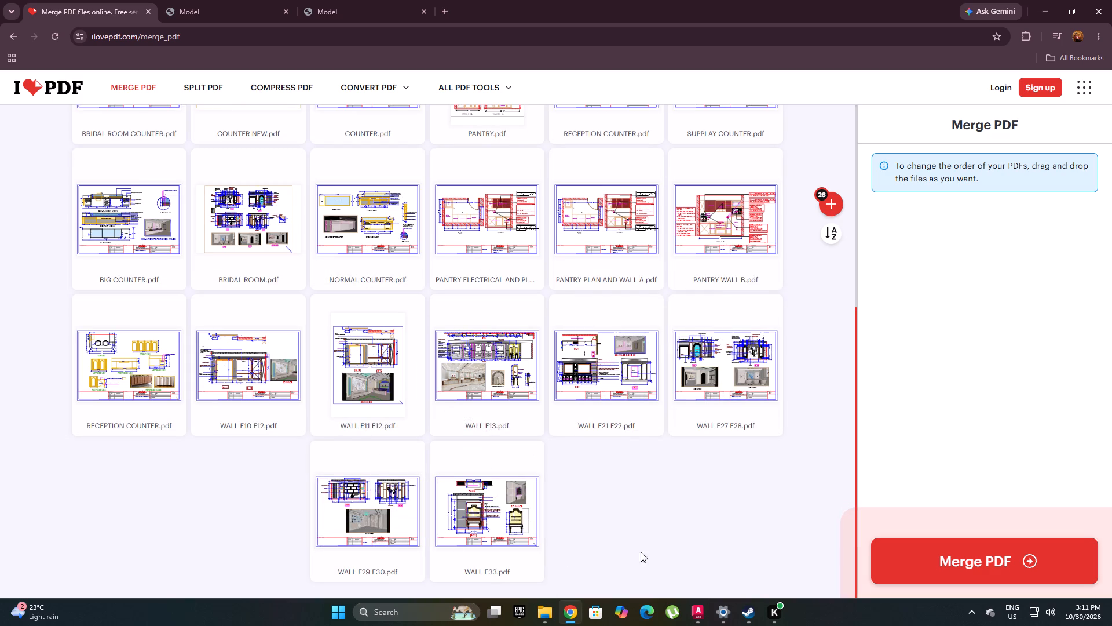
scroll(656, 540, "up", 2)
scroll(654, 542, "down", 1)
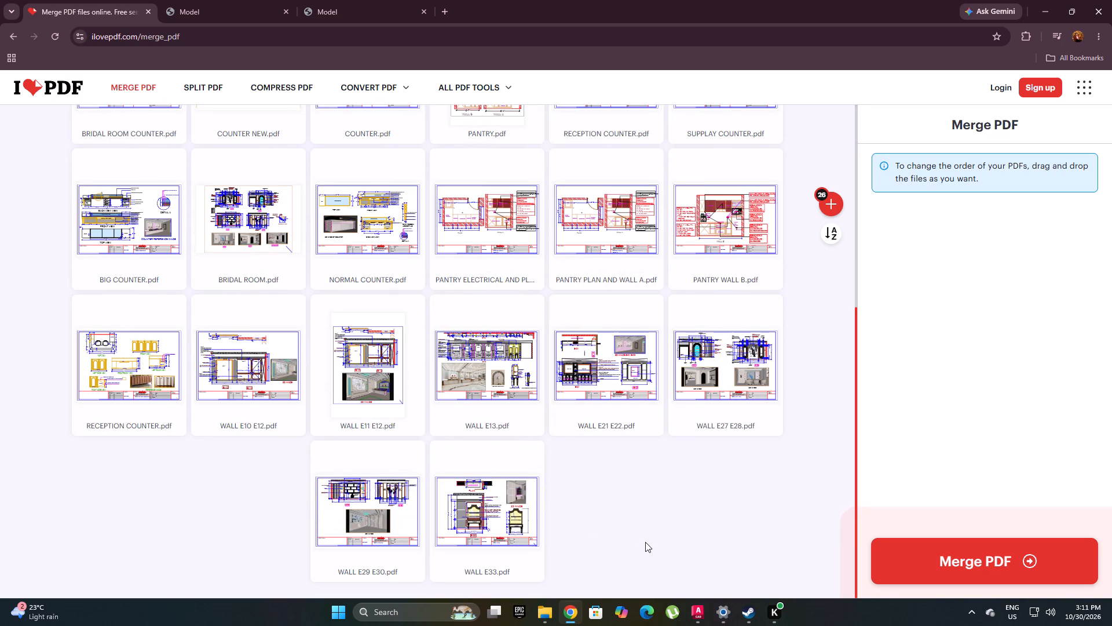
left_click_drag(207, 418, 577, 166)
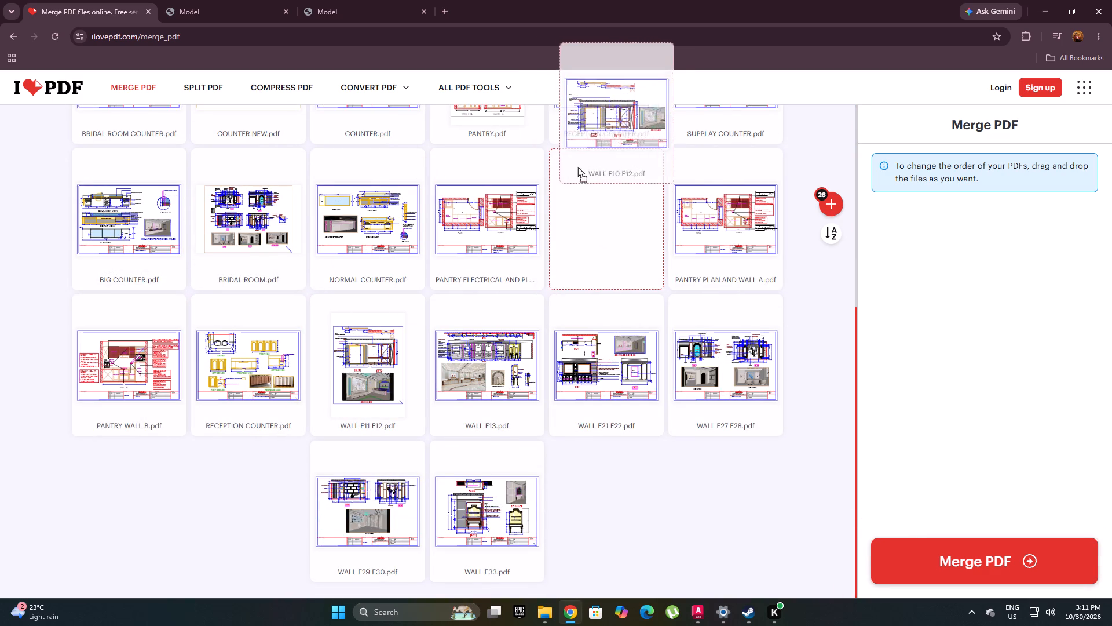
left_click_drag(577, 166, 588, 117)
scroll(625, 216, "up", 2)
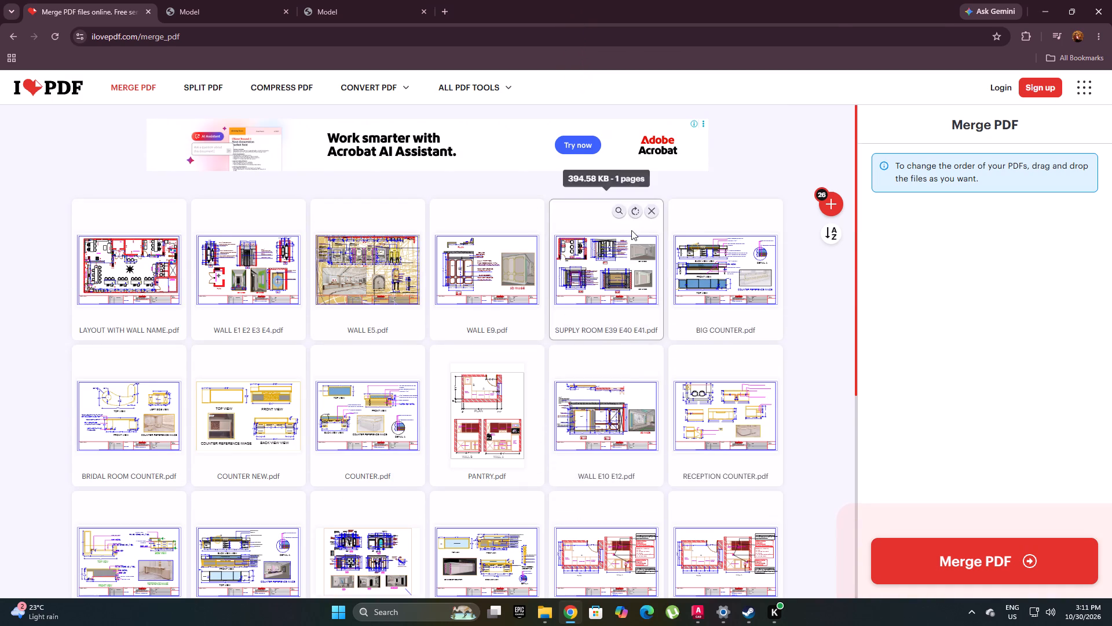
scroll(631, 230, "up", 1)
left_click_drag(627, 457, 590, 281)
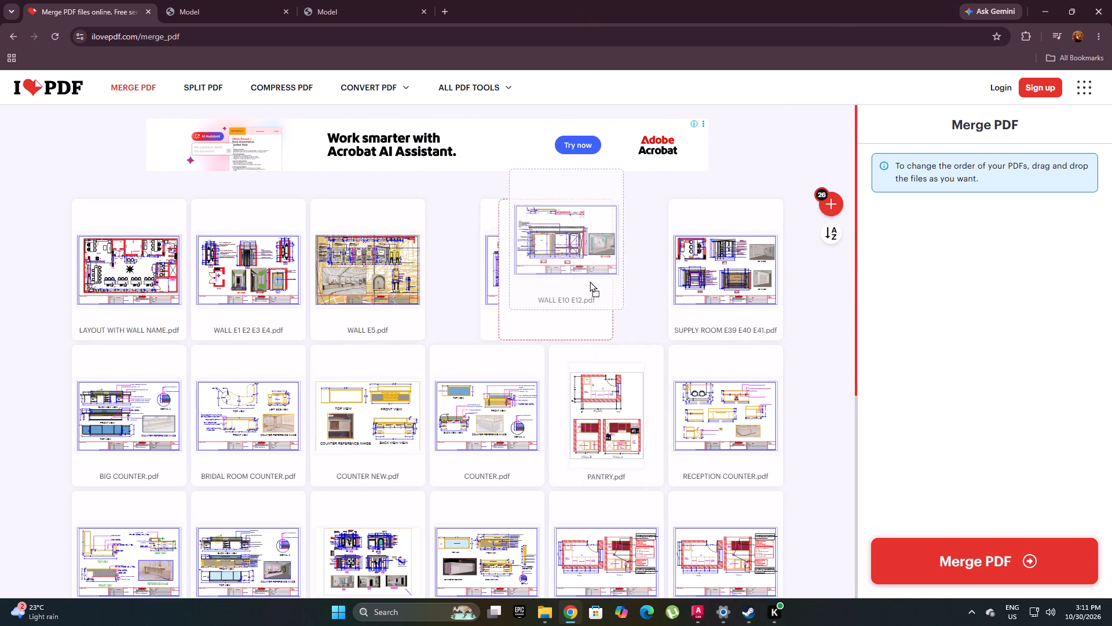
left_click_drag(590, 281, 589, 281)
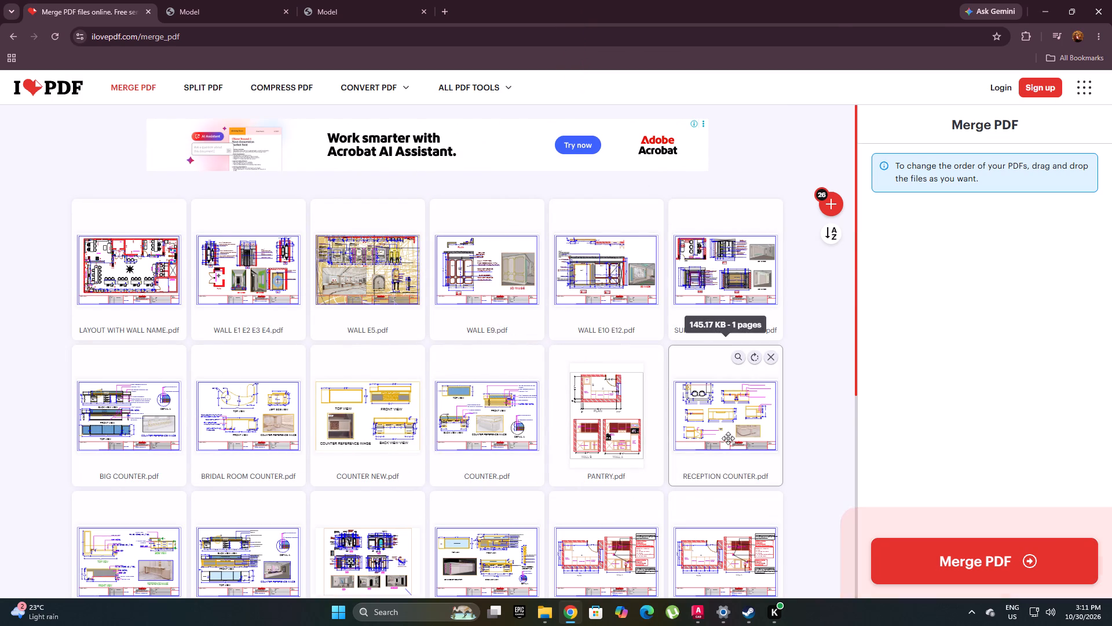
Move WALL E11 E12.pdf to sixth place in the merge order, directly after WALL E10 E12.pdf.
scroll(729, 425, "down", 2)
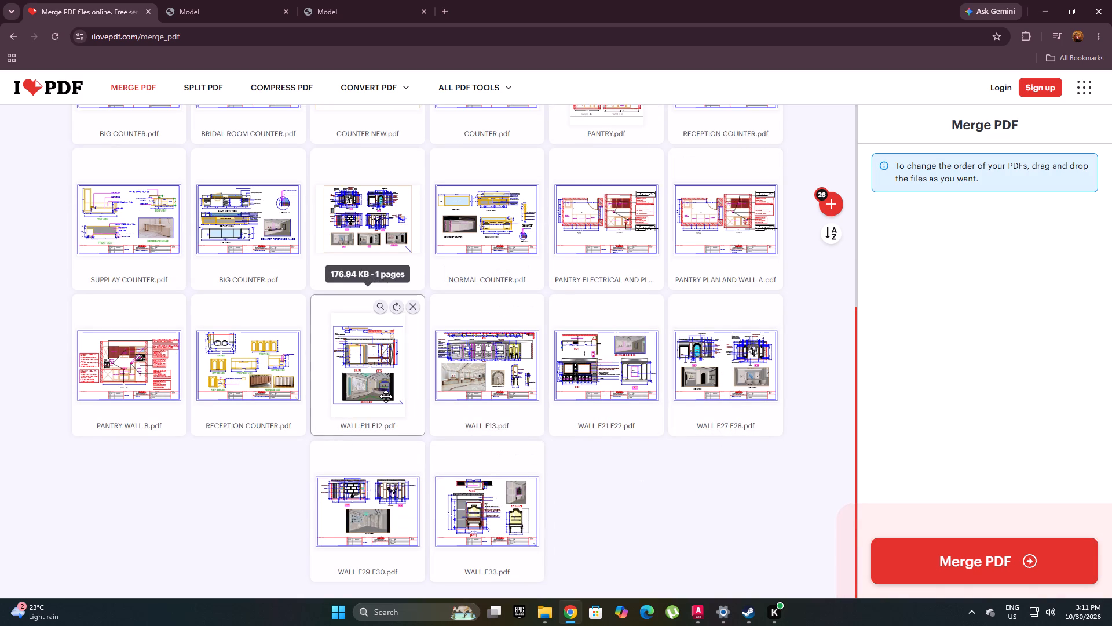
left_click_drag(386, 396, 402, 388)
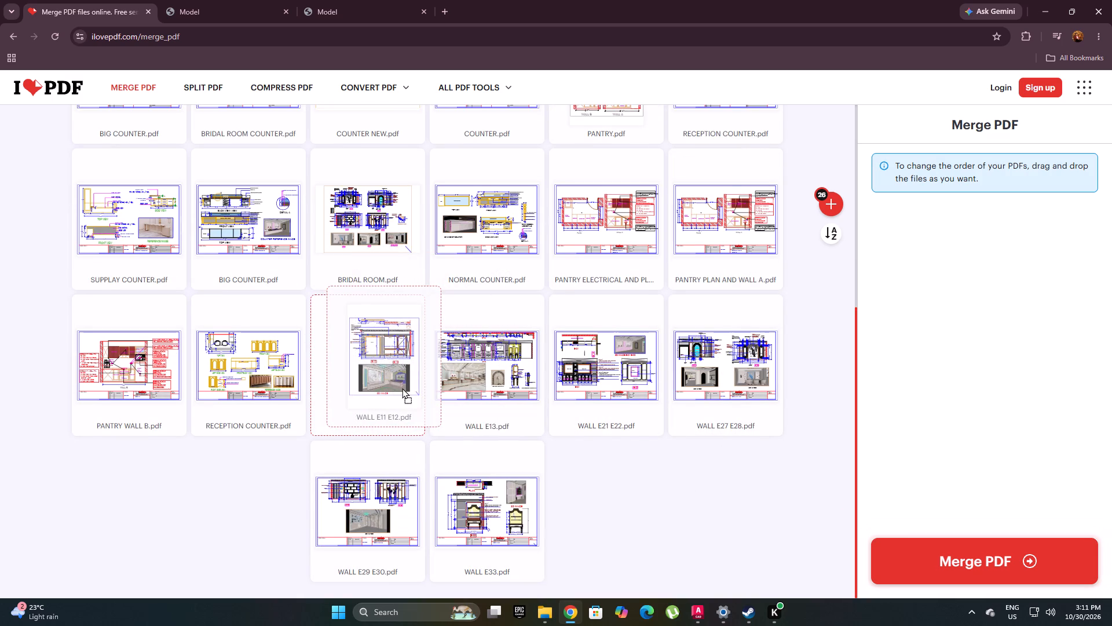
left_click_drag(402, 388, 660, 98)
scroll(690, 140, "up", 3)
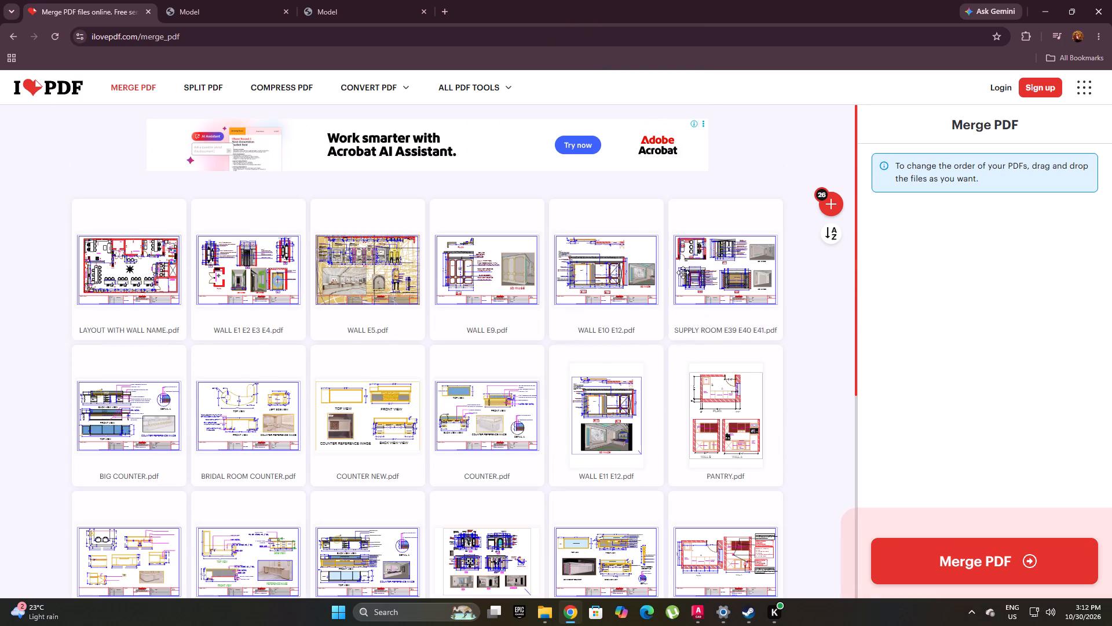
left_click_drag(609, 475, 564, 307)
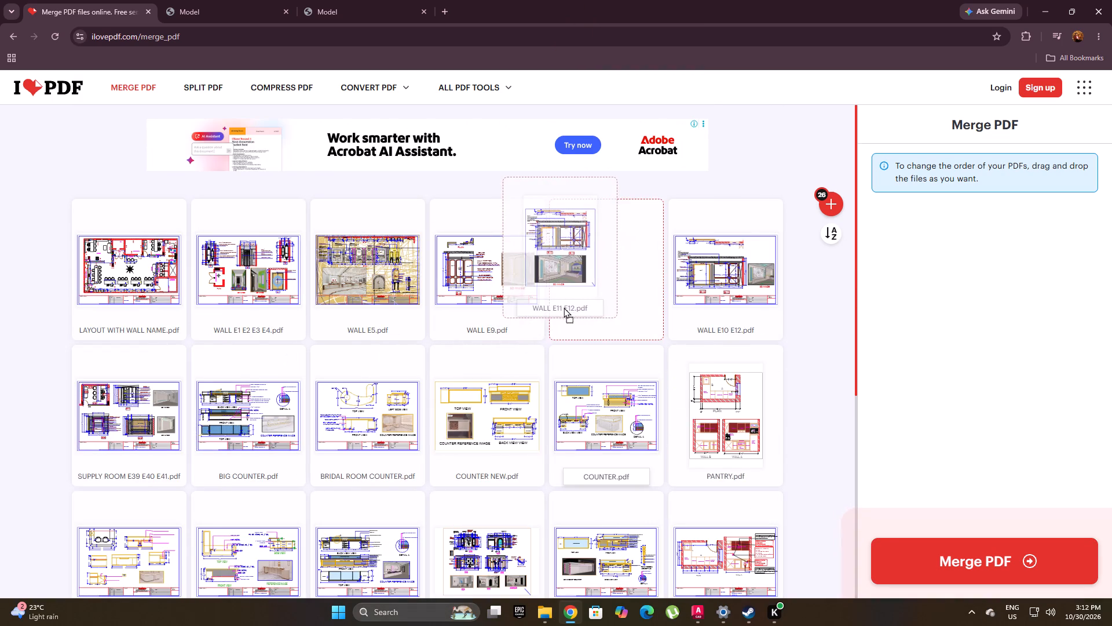
left_click_drag(564, 307, 587, 320)
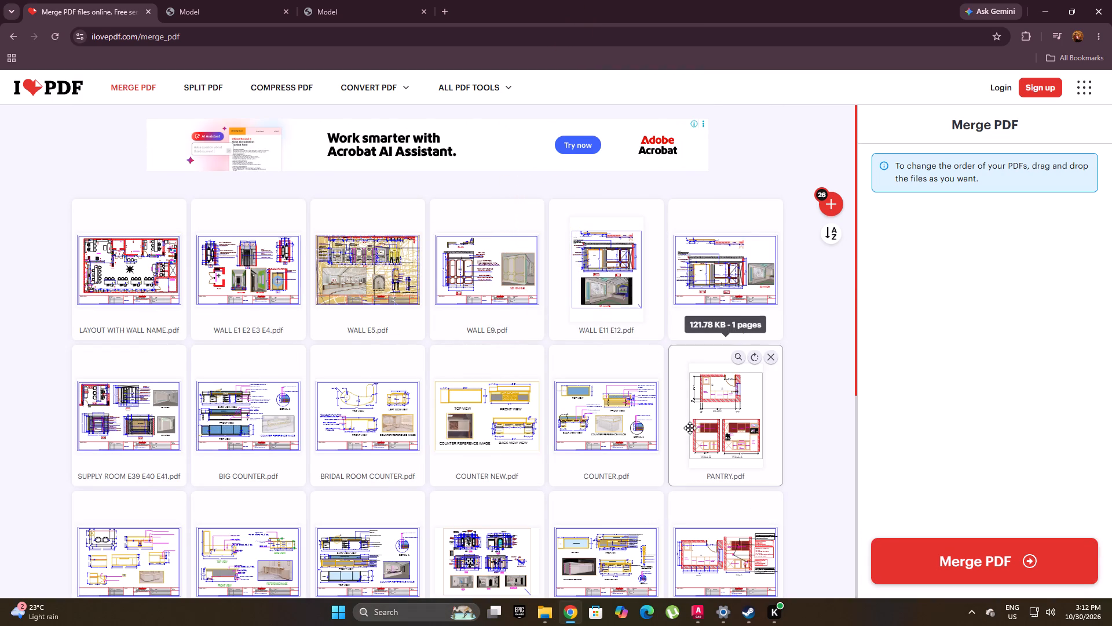
left_click_drag(724, 316, 608, 303)
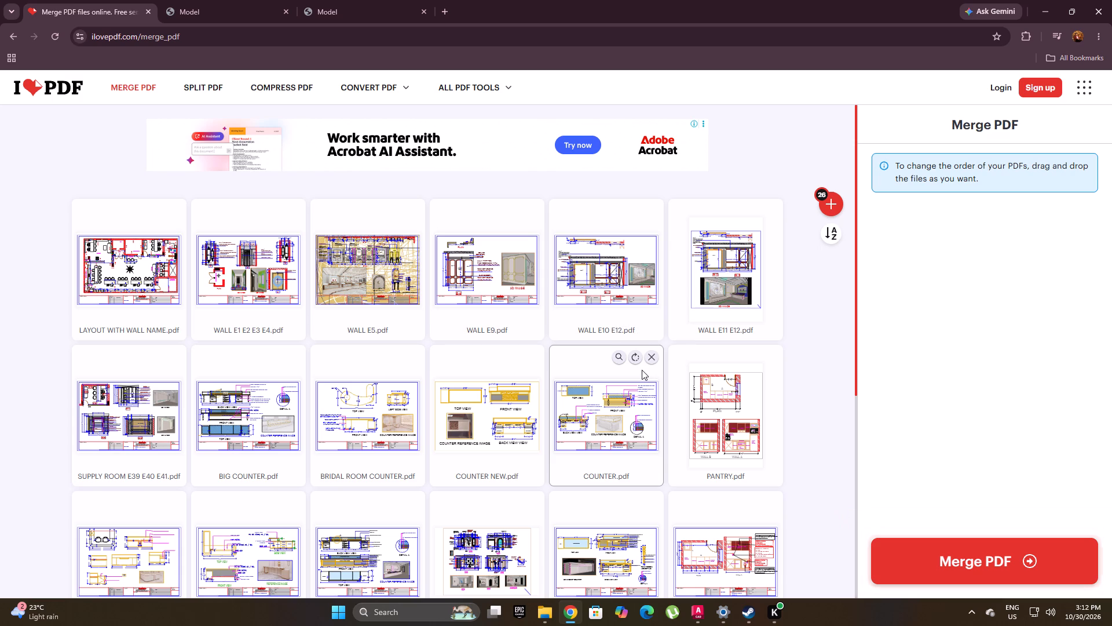
Move WALL E13.pdf to seventh place in the merge order, directly after WALL E11 E12.pdf.
scroll(642, 370, "down", 1)
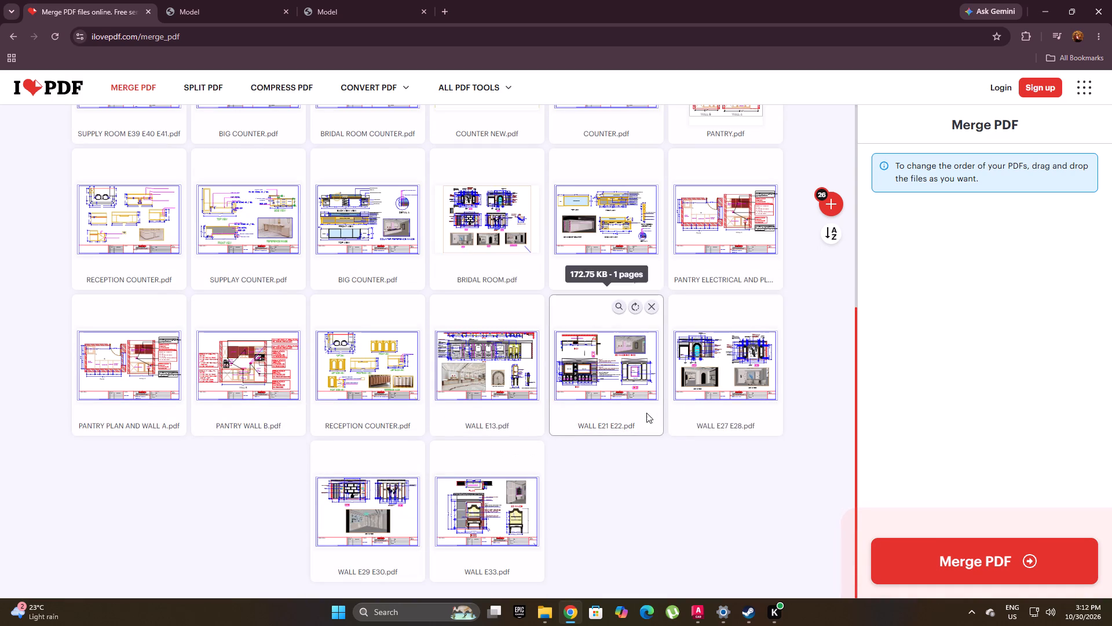
left_click_drag(506, 403, 625, 261)
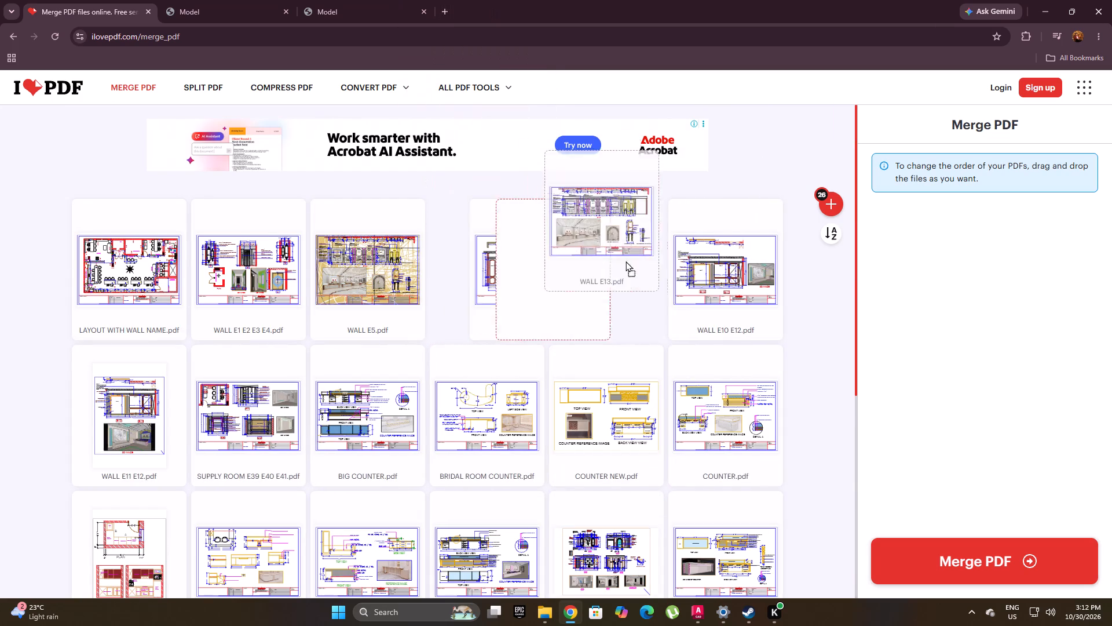
left_click_drag(625, 261, 158, 423)
Move WALL E21 E22.pdf to eighth place in the merge order, directly after WALL E13.pdf.
scroll(208, 417, "down", 2)
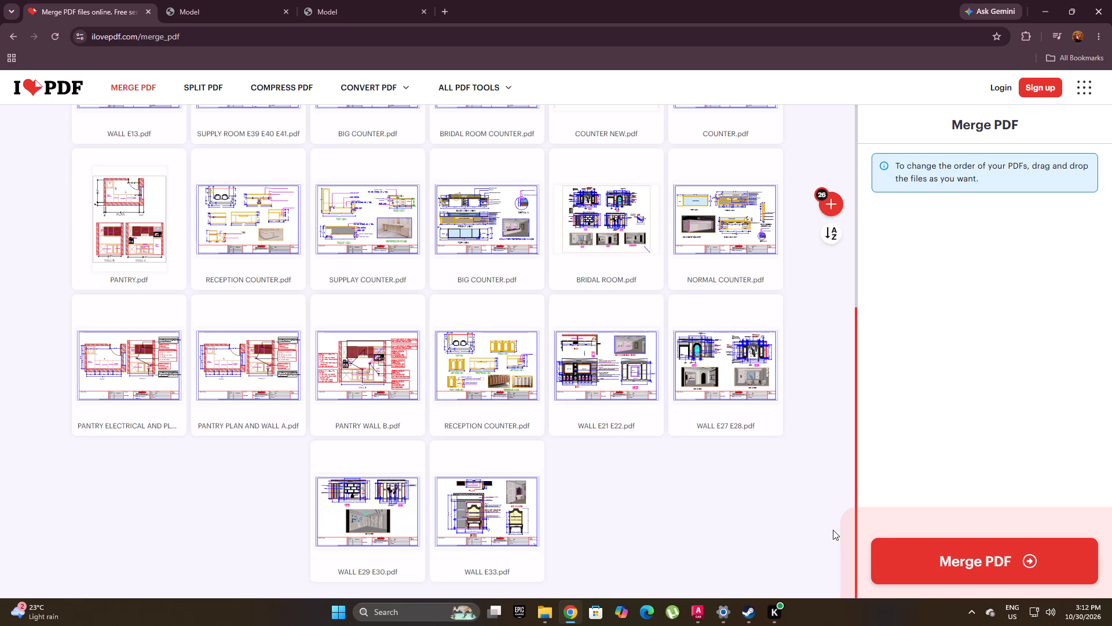
scroll(789, 526, "up", 1)
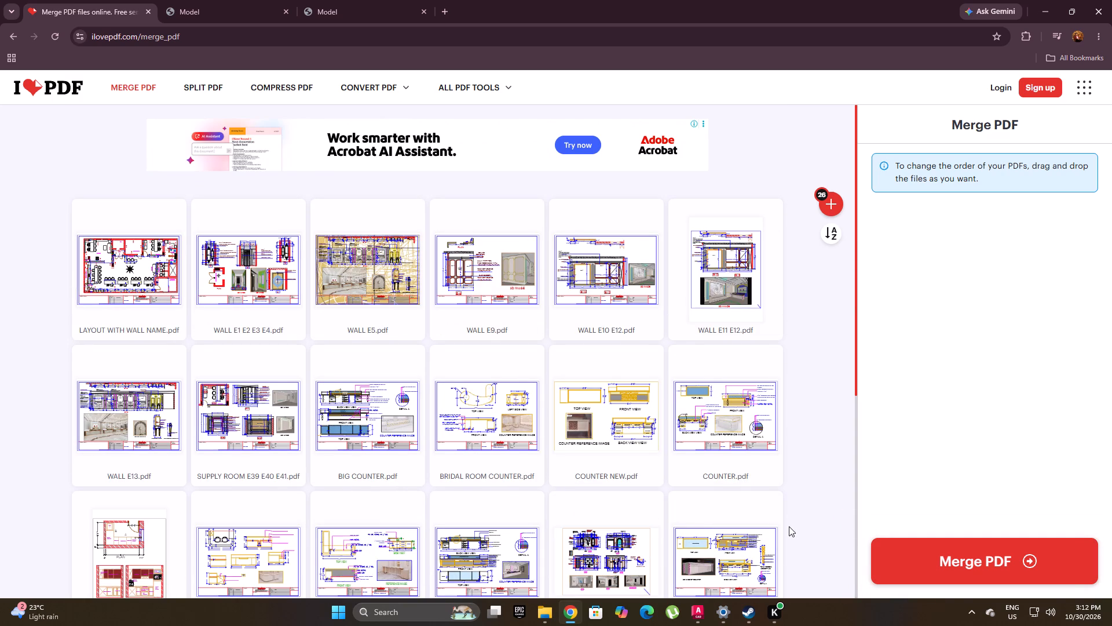
scroll(789, 526, "down", 1)
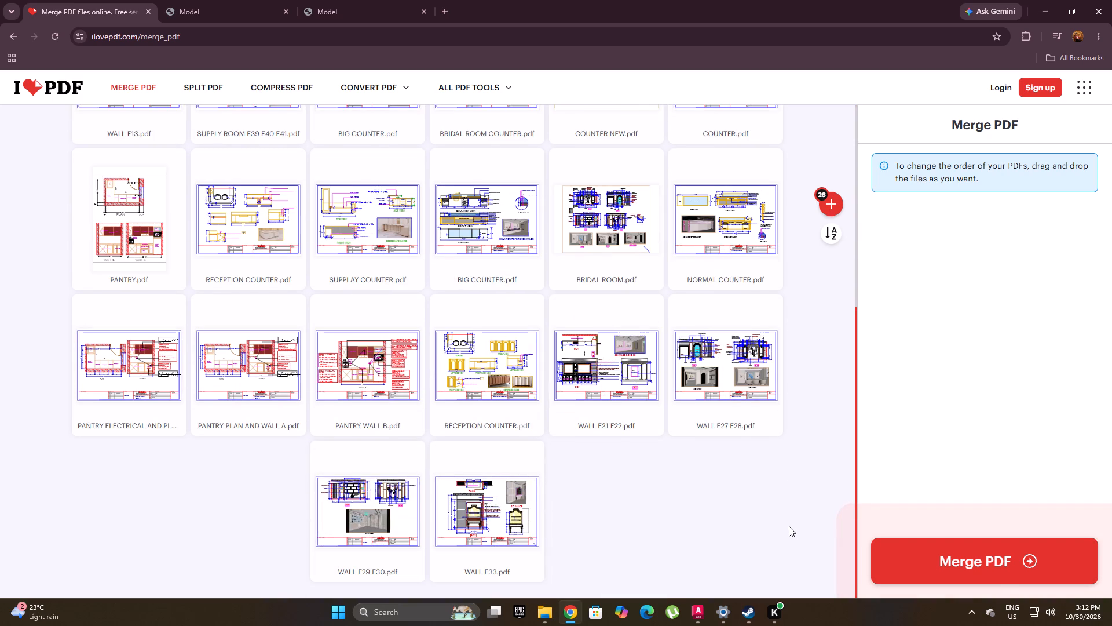
left_click_drag(579, 405, 308, 163)
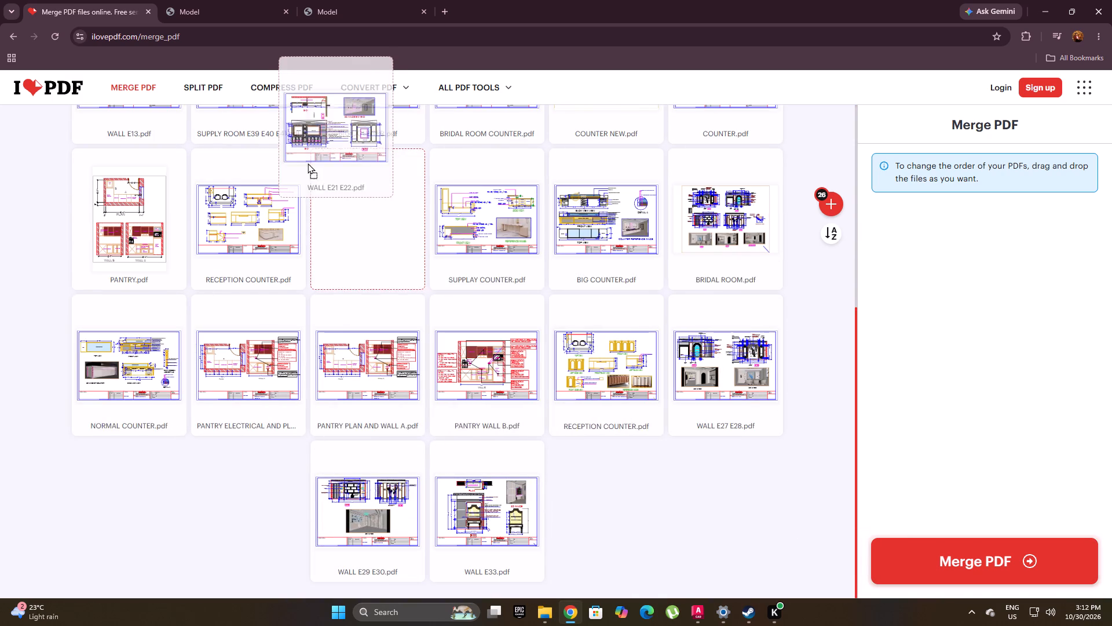
left_click_drag(308, 163, 298, 567)
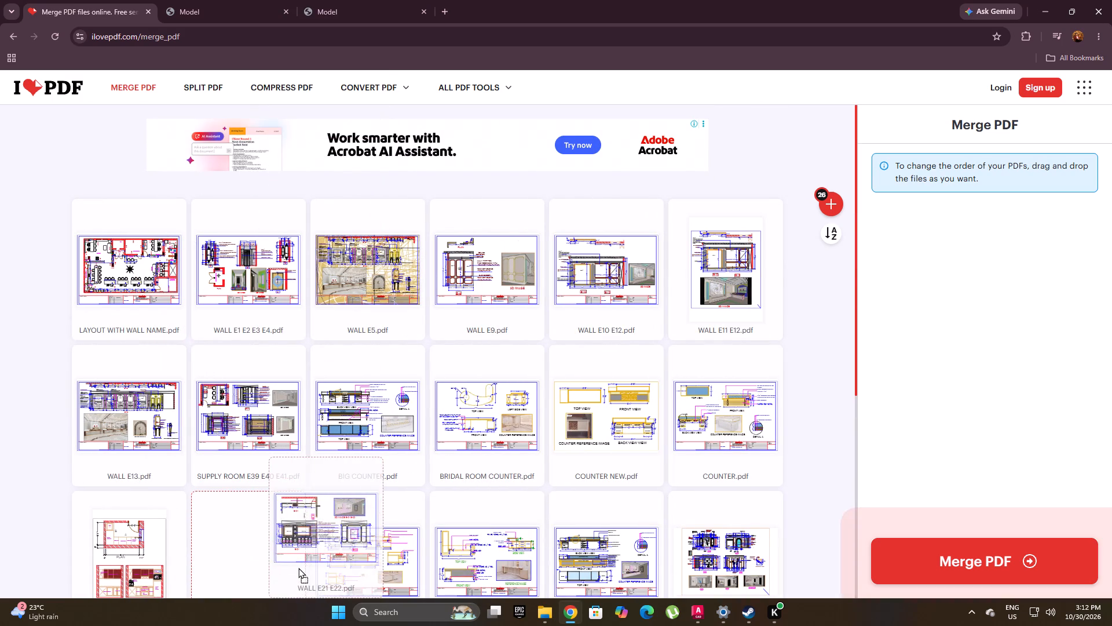
left_click_drag(298, 567, 242, 434)
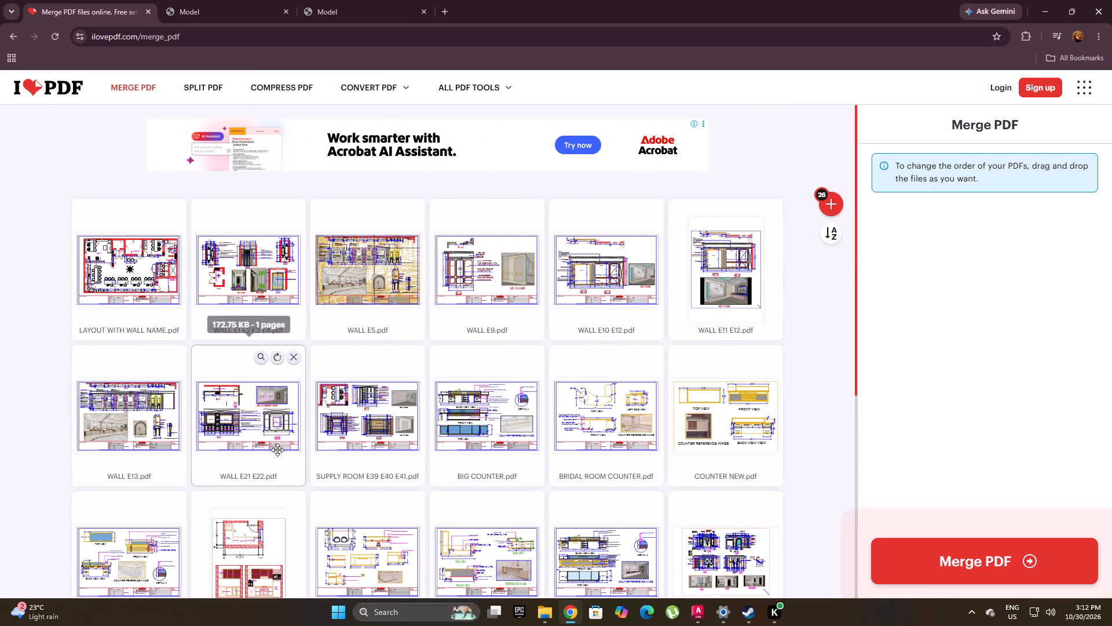
Move WALL E27 E28.pdf to ninth place in the merge order, directly after WALL E21 E22.pdf.
scroll(478, 463, "down", 1)
scroll(766, 506, "up", 1)
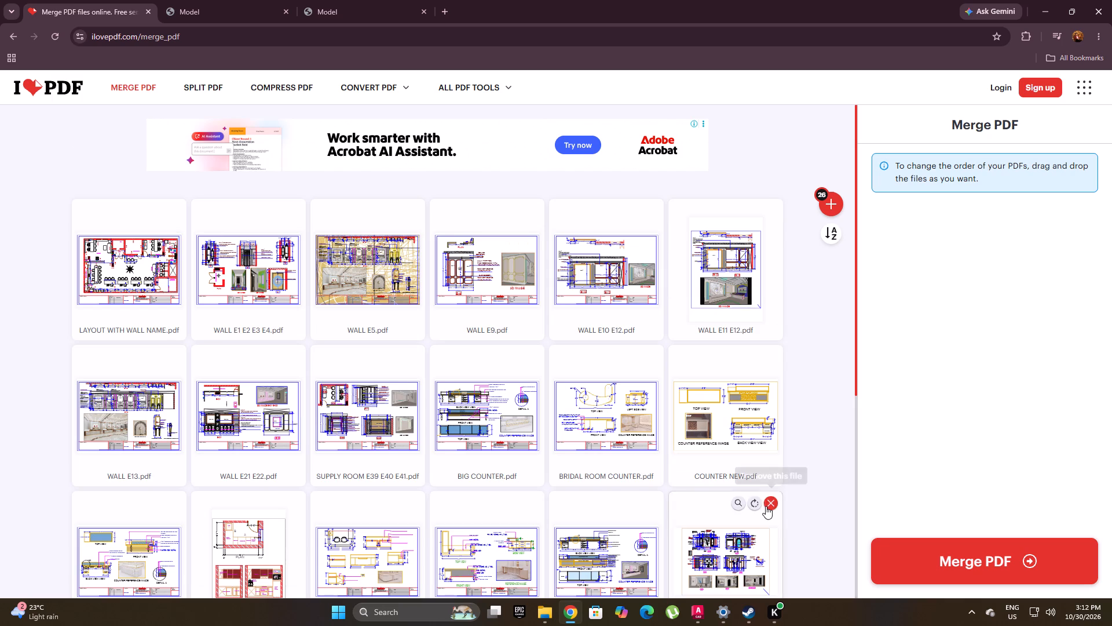
scroll(765, 506, "down", 2)
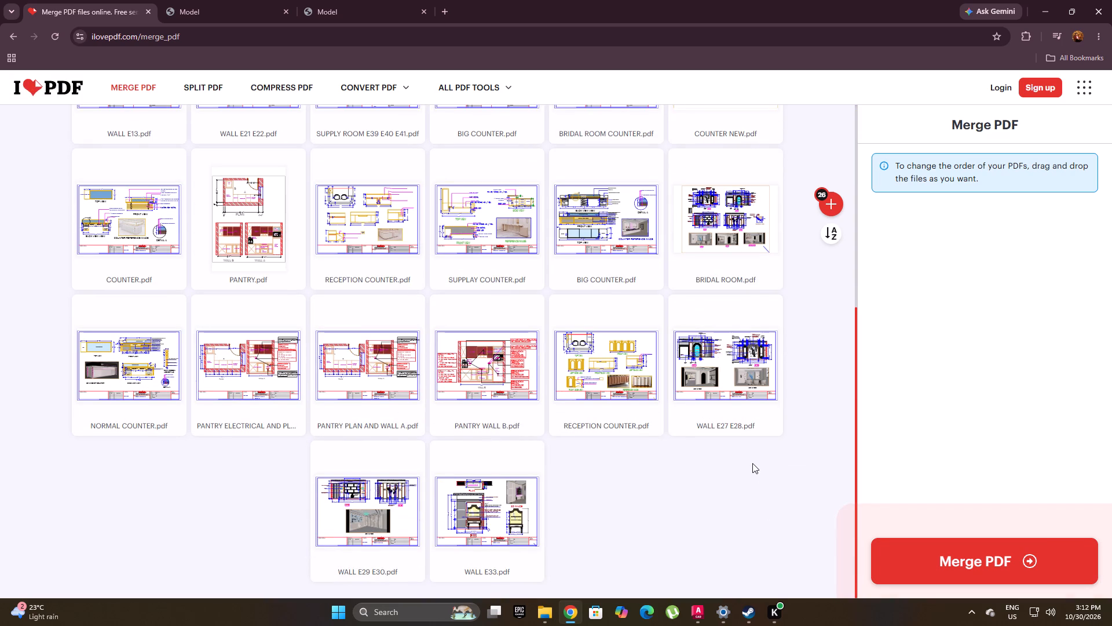
left_click_drag(741, 412, 734, 441)
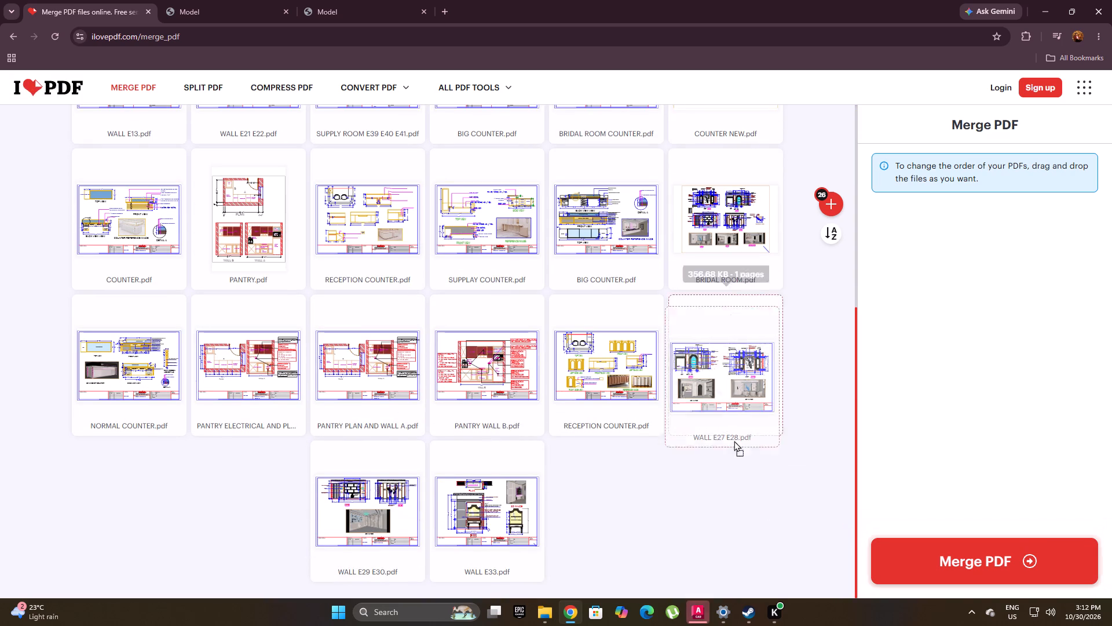
left_click_drag(734, 441, 419, 85)
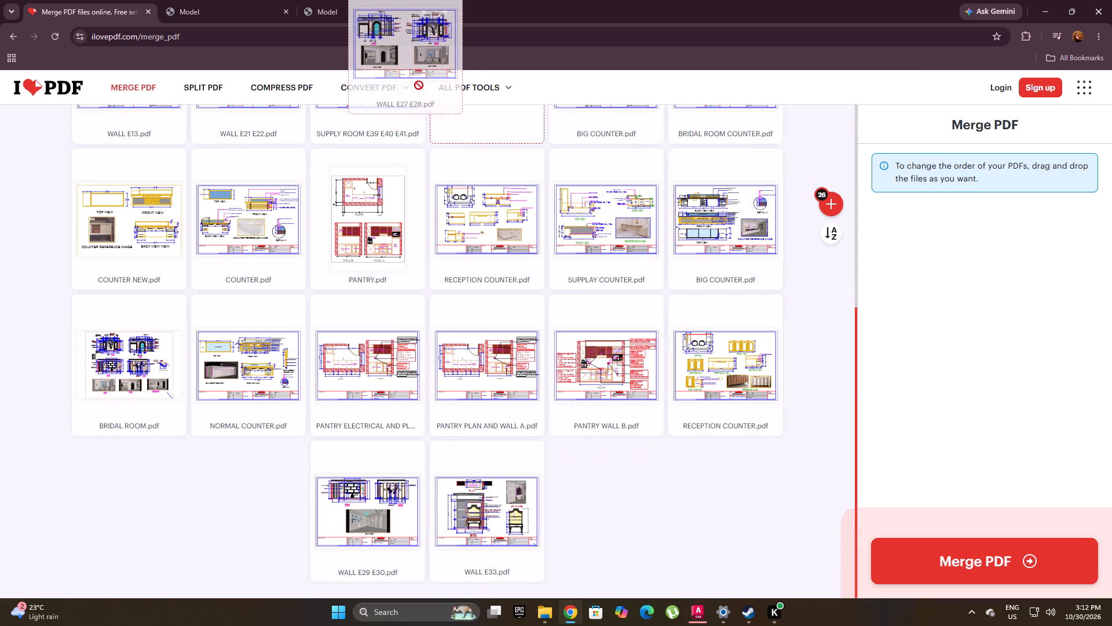
left_click_drag(419, 85, 429, 476)
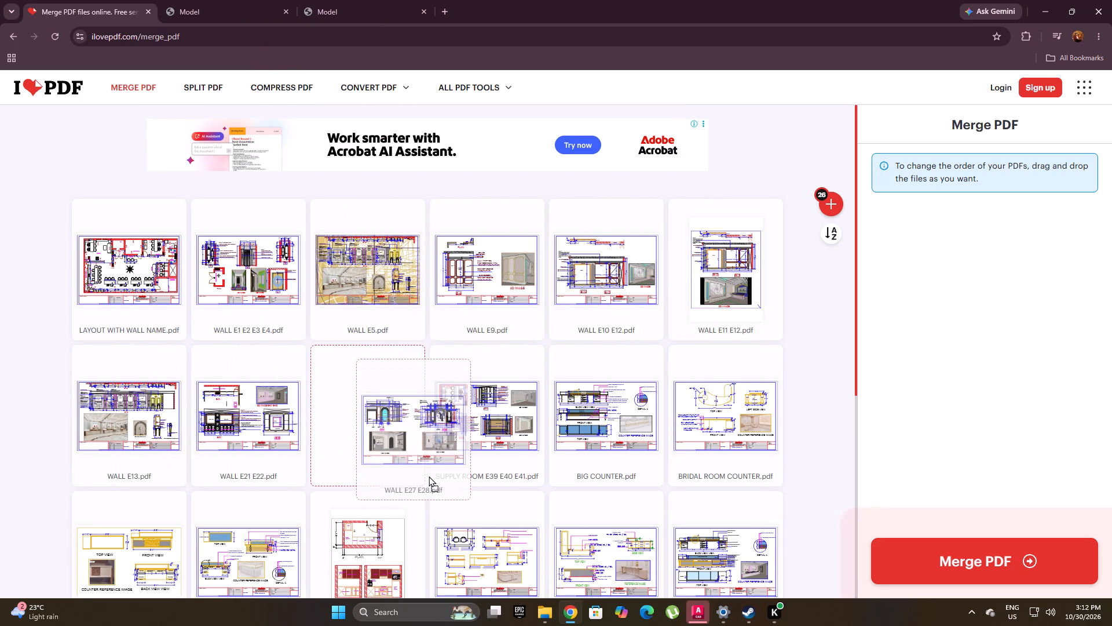
left_click_drag(429, 476, 394, 463)
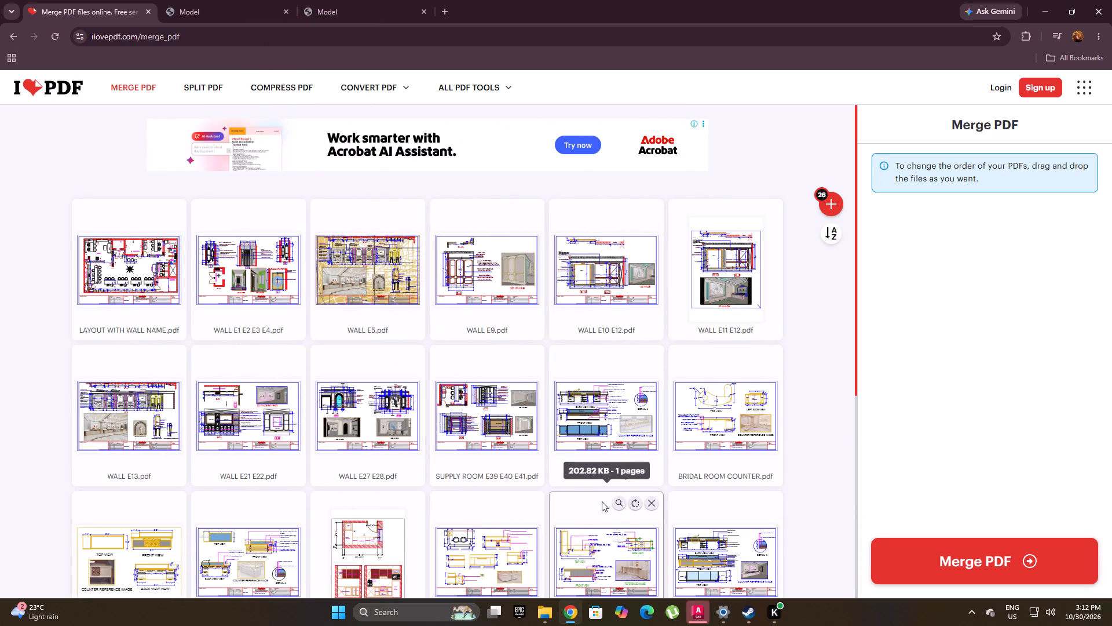
Move WALL E29 E30.pdf to tenth place in the merge order, directly after WALL E27 E28.pdf.
scroll(599, 501, "down", 1)
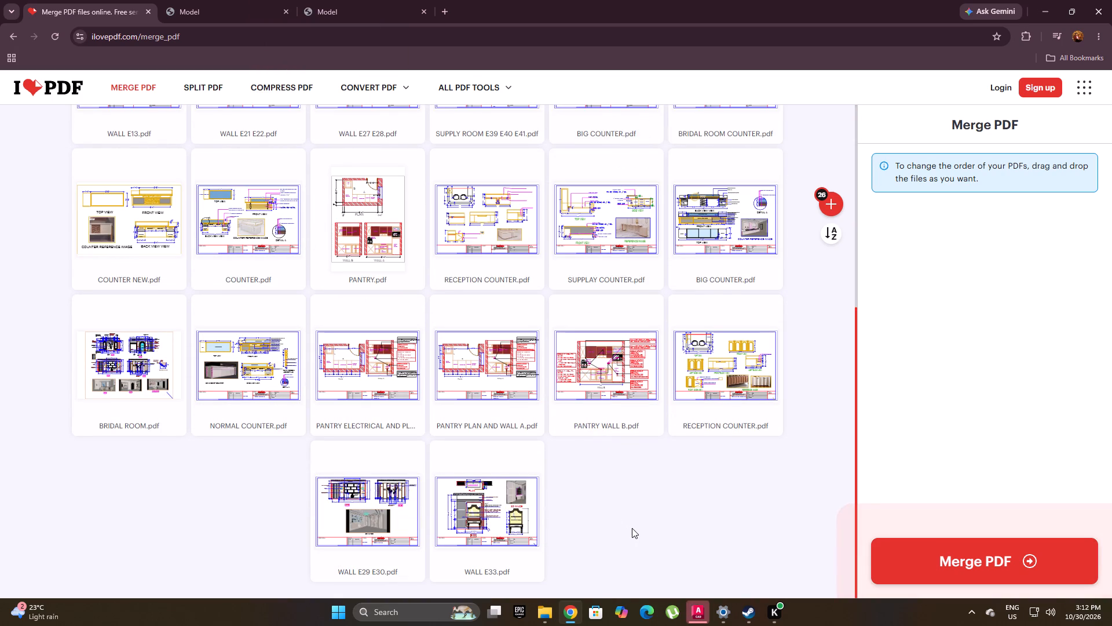
left_click_drag(356, 552, 465, 99)
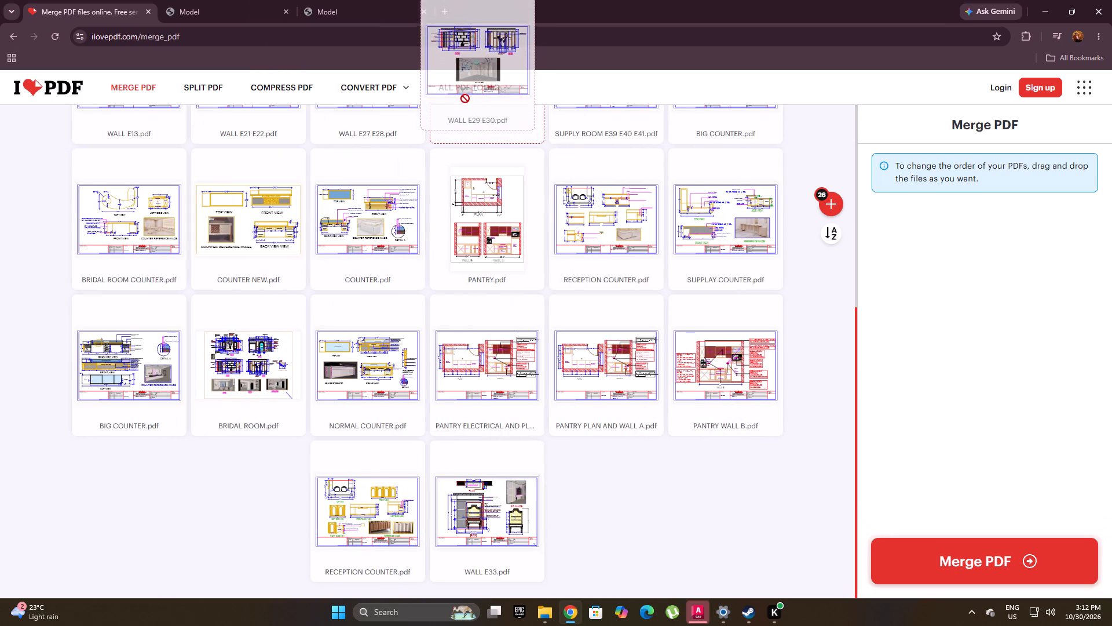
left_click_drag(465, 99, 471, 110)
scroll(543, 259, "down", 1)
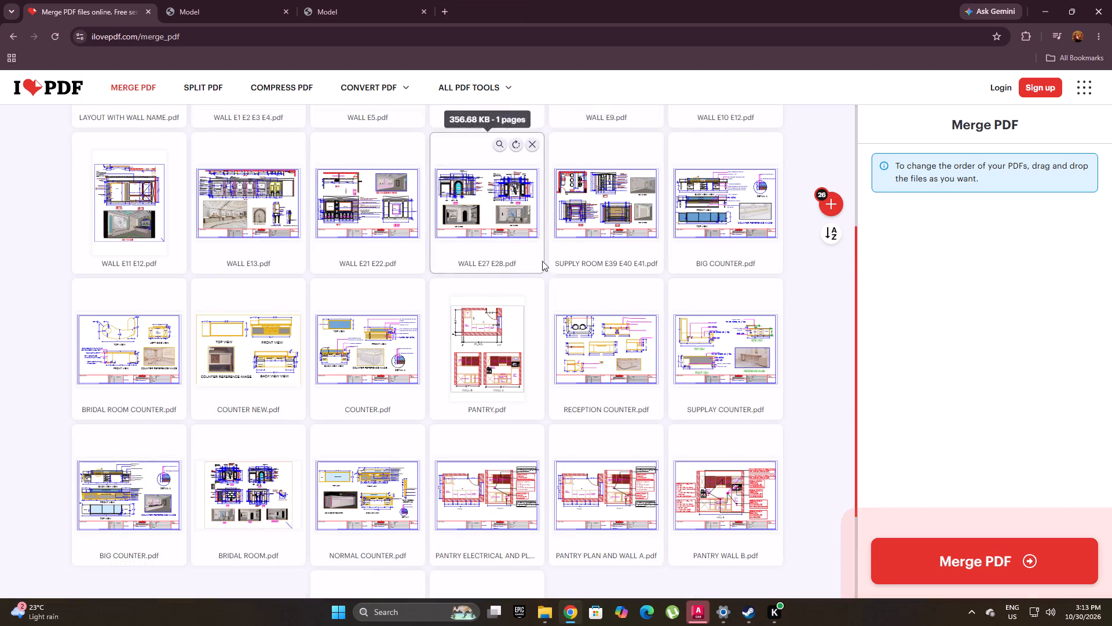
scroll(546, 257, "up", 1)
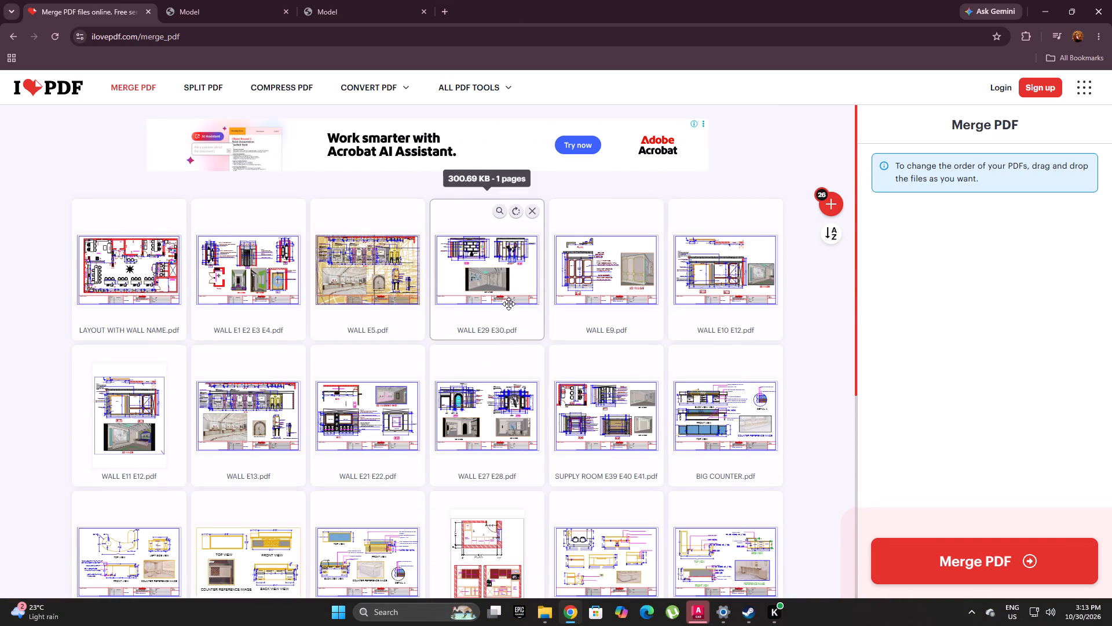
left_click_drag(509, 304, 531, 430)
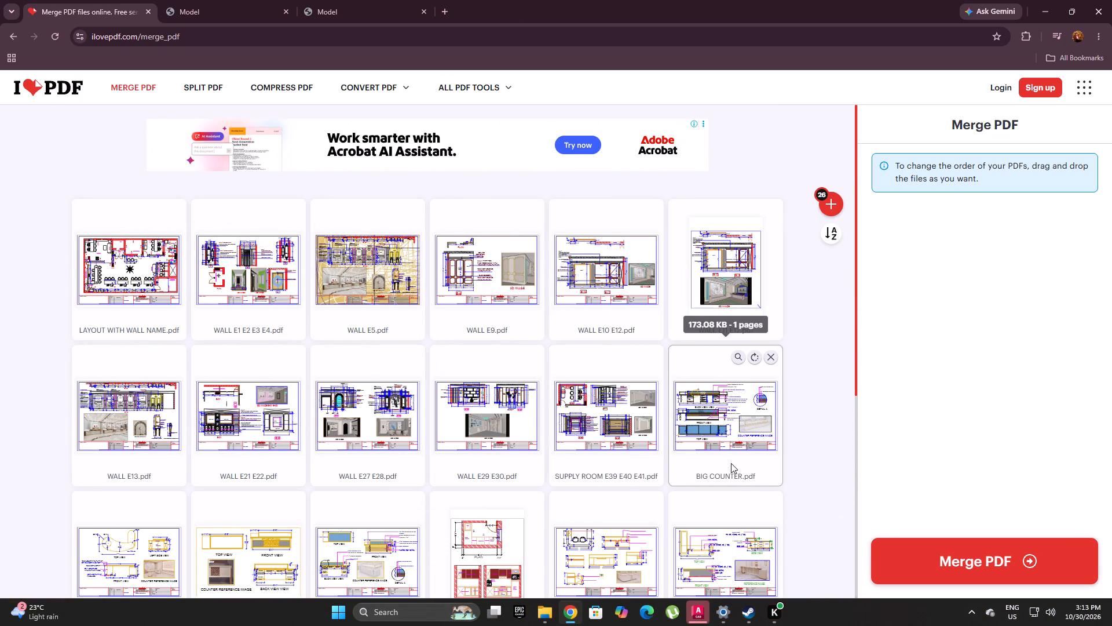
Move WALL E33.pdf to eleventh place in the merge order, between WALL E29 E30.pdf and SUPPLY ROOM E39 E40 E41.pdf.
scroll(753, 541, "down", 1)
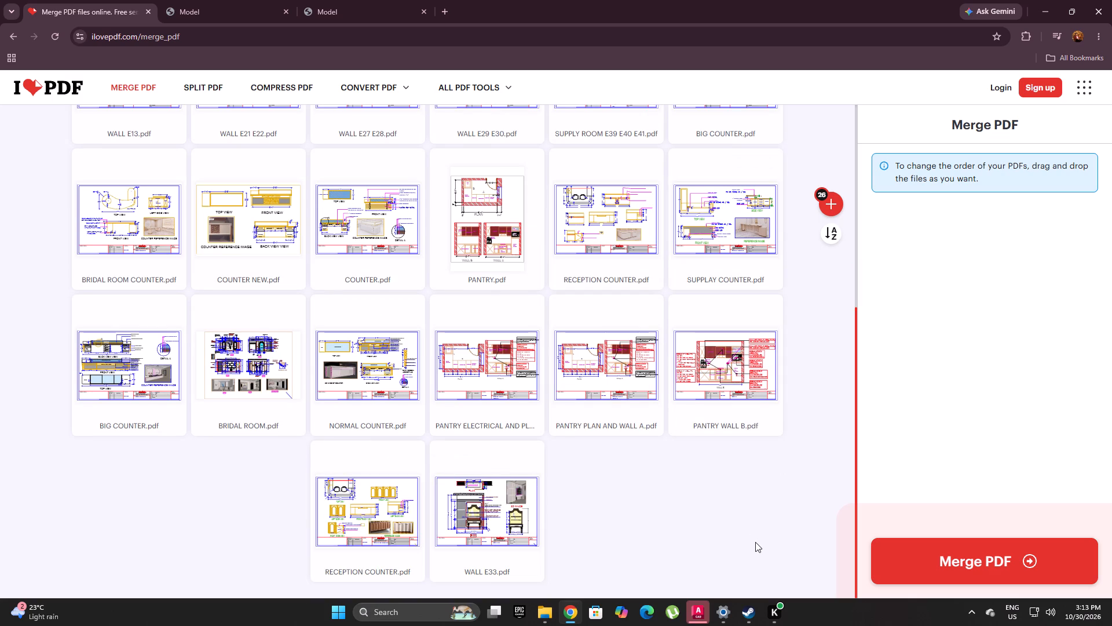
left_click_drag(480, 537, 564, 196)
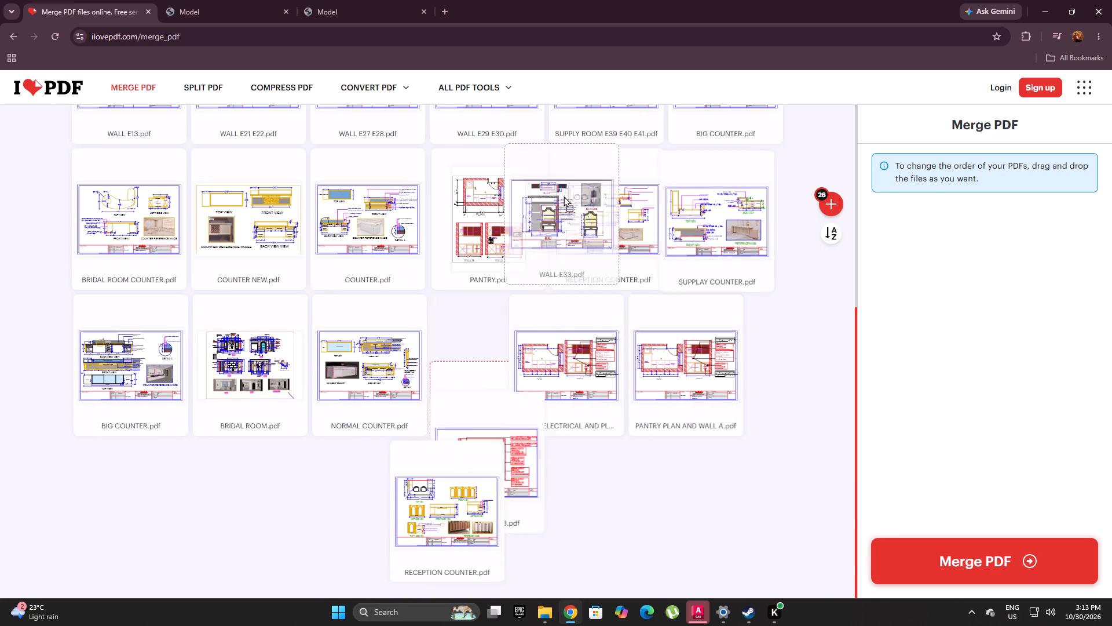
left_click_drag(564, 196, 599, 446)
Review the merge order of the wall, counter and pantry PDFs against the wall numbers in the LAYOUT WITH WALL NAME drawing.
scroll(813, 502, "down", 1)
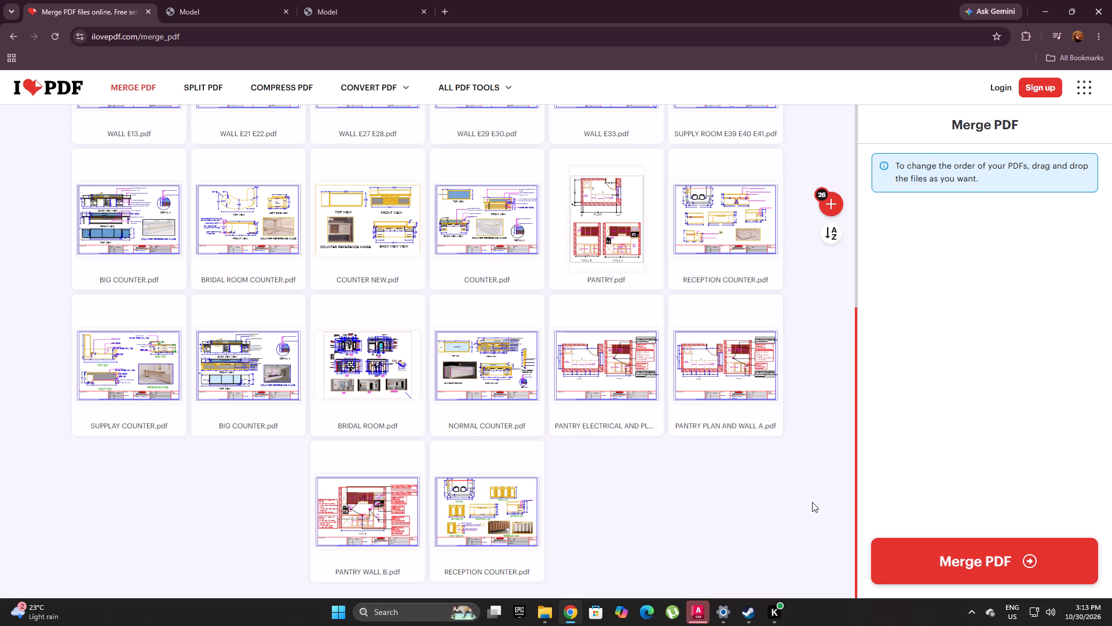
scroll(812, 502, "up", 1)
scroll(812, 502, "down", 1)
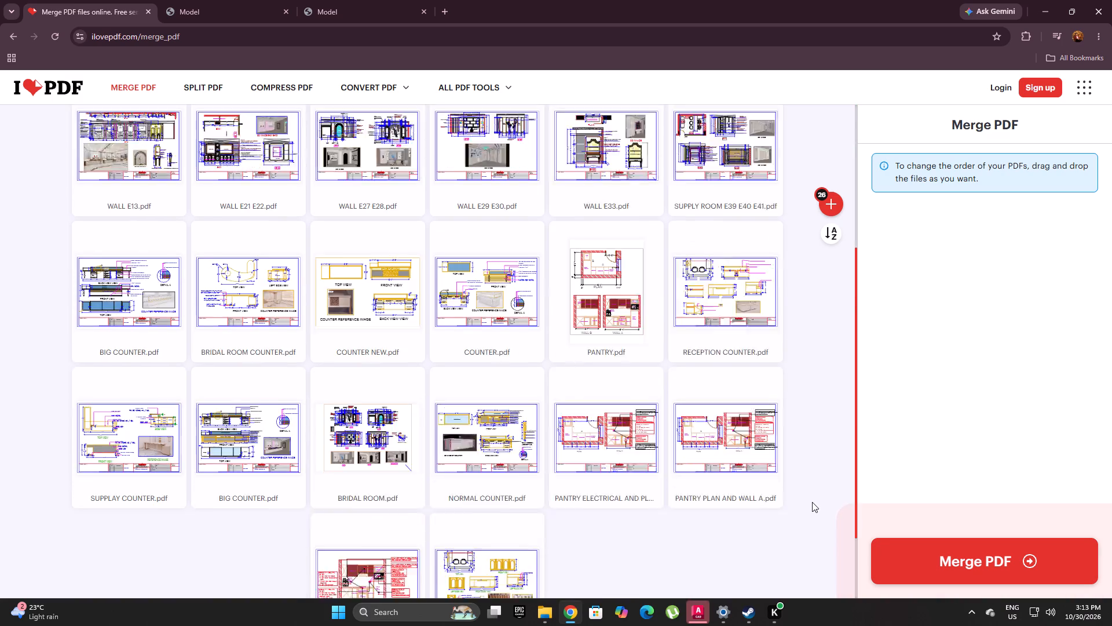
scroll(812, 502, "up", 1)
left_click_drag(854, 380, 854, 400)
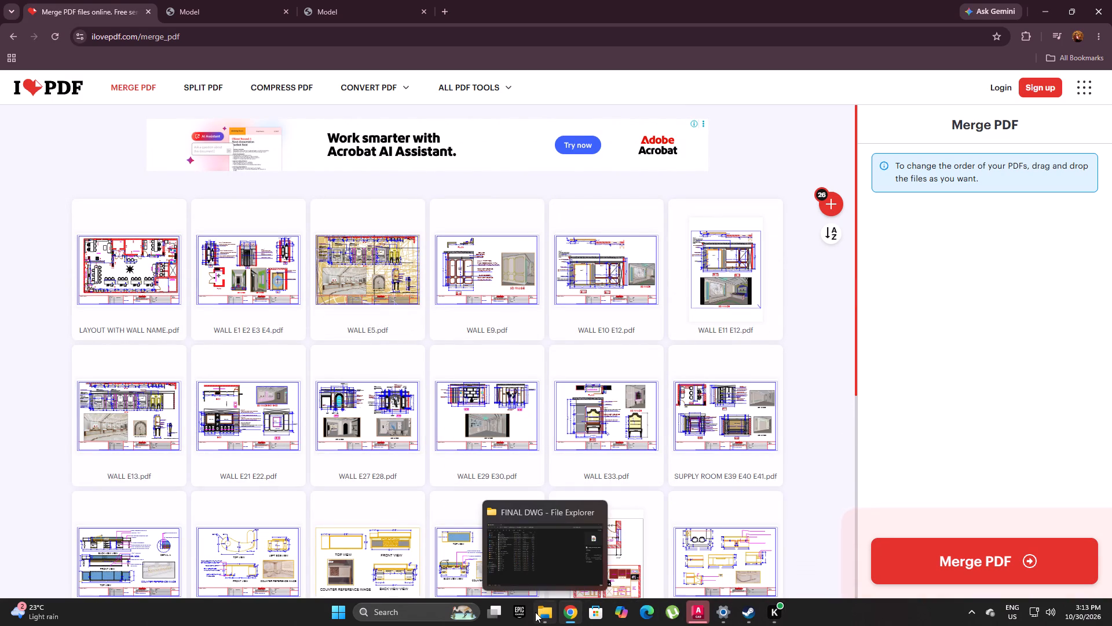
left_click(372, 0)
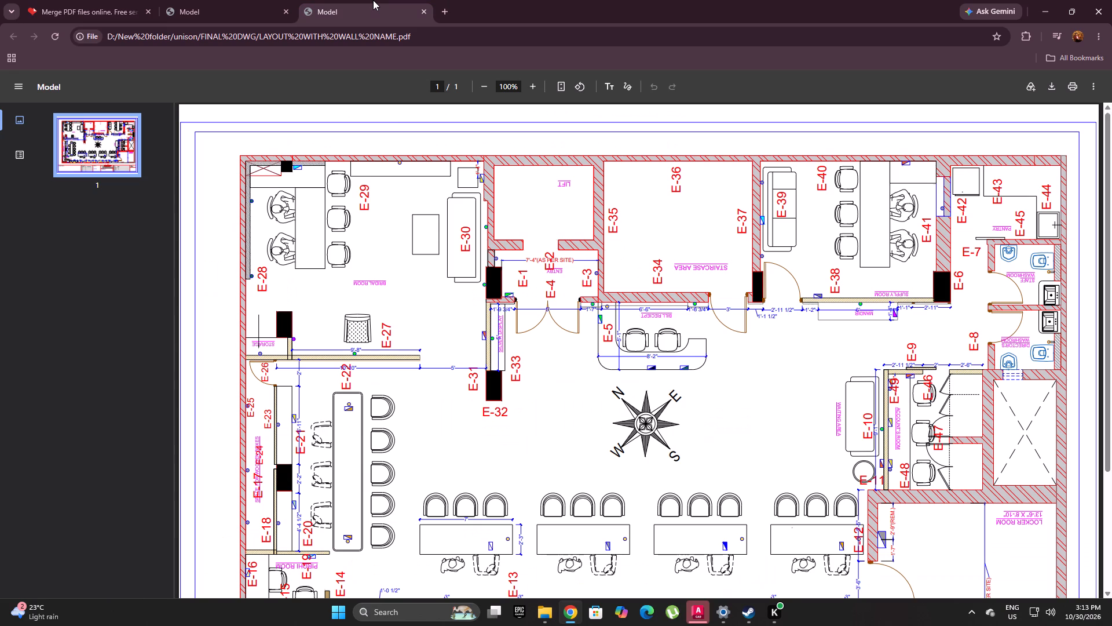
scroll(671, 477, "up", 2)
scroll(661, 474, "down", 1)
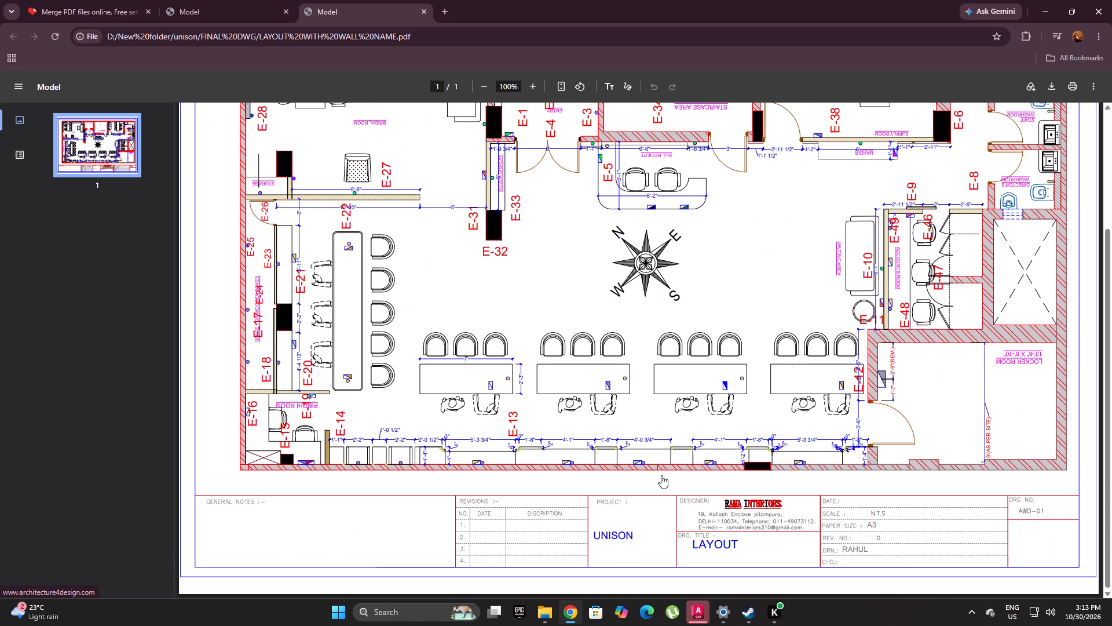
scroll(661, 475, "up", 1)
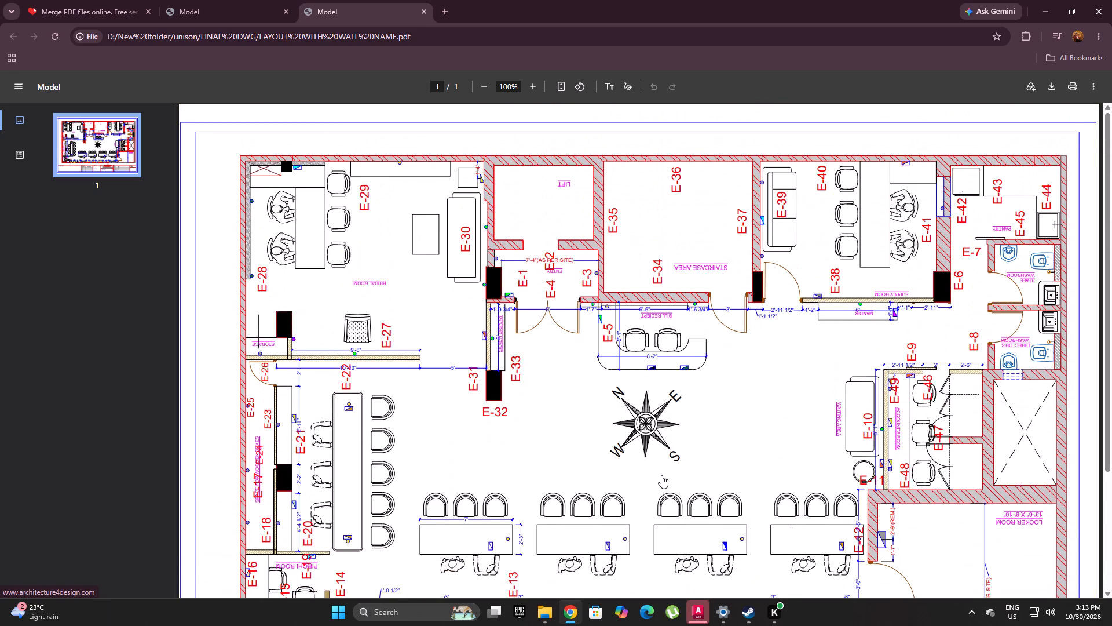
left_click(86, 0)
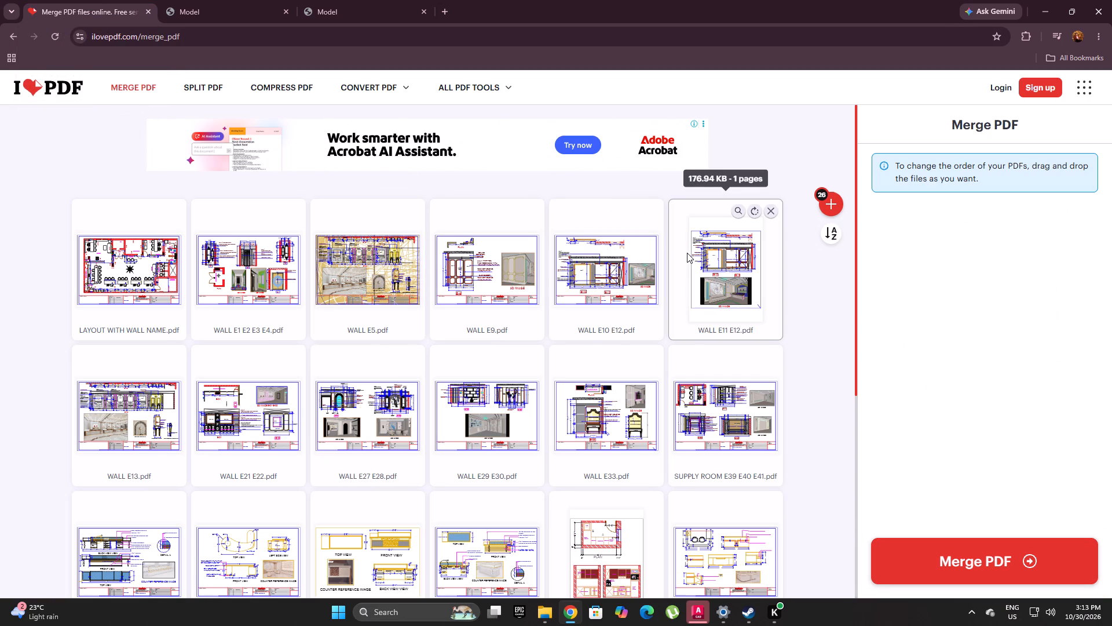
left_click(225, 0)
left_click(114, 0)
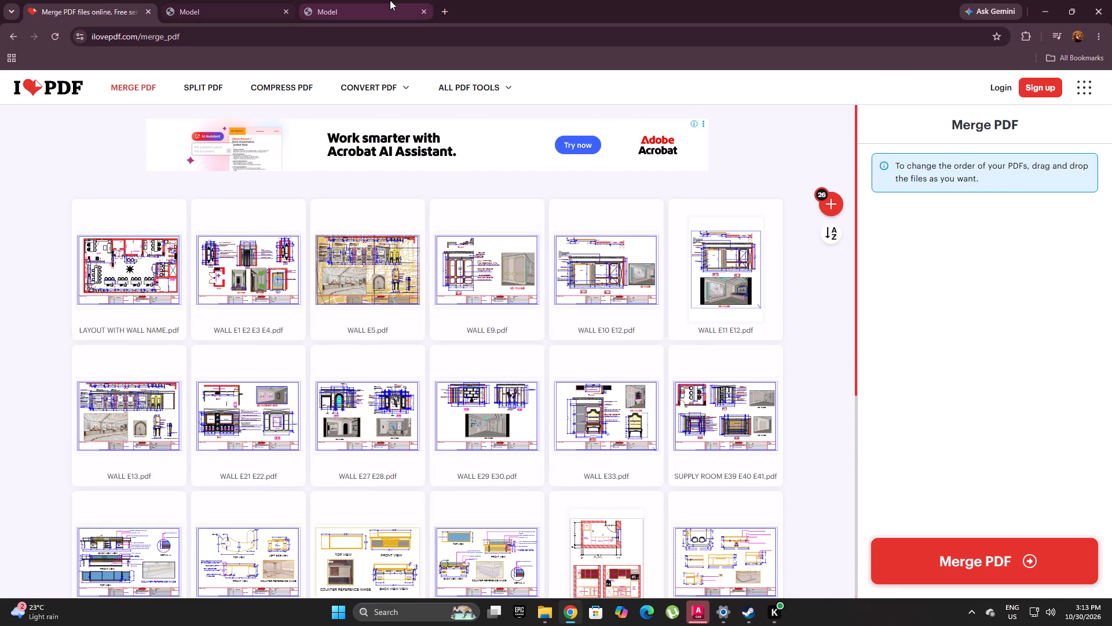
left_click(388, 0)
left_click(137, 0)
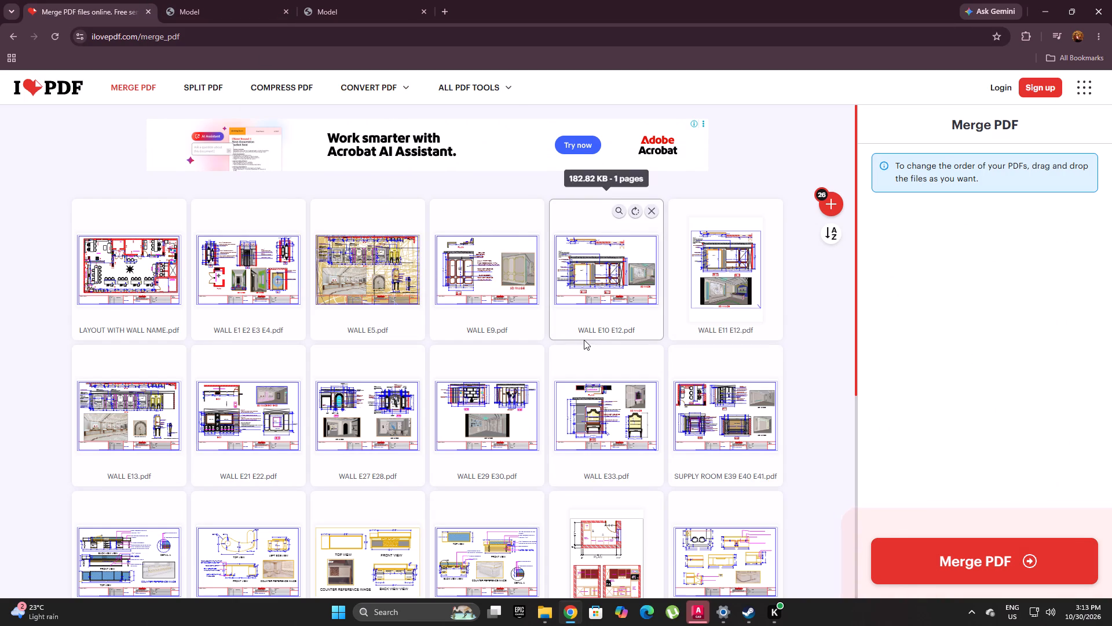
scroll(586, 340, "down", 1)
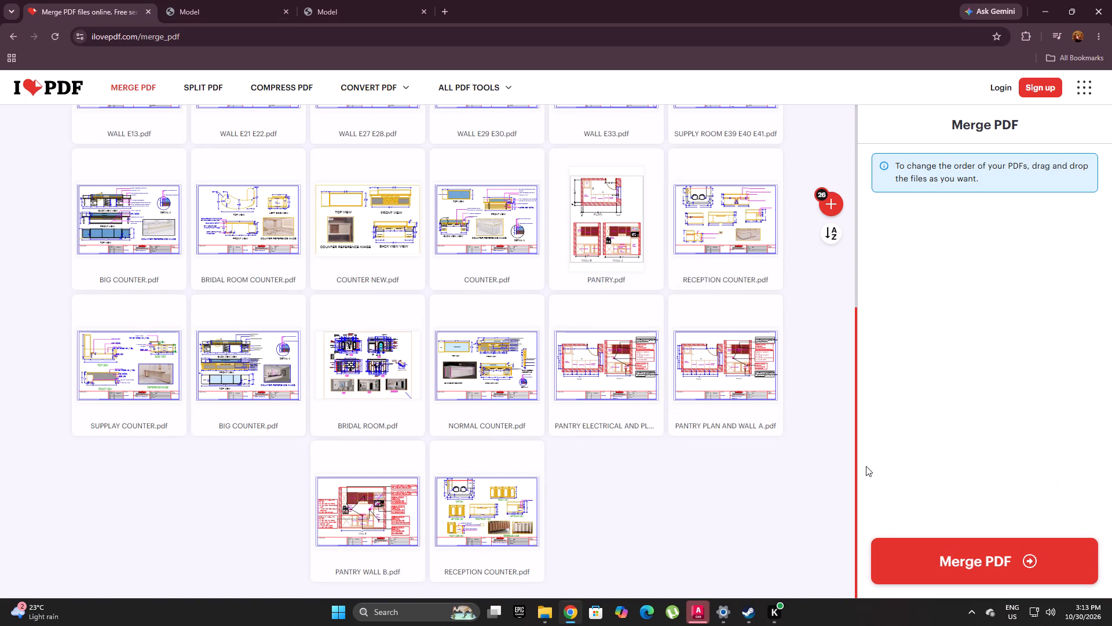
scroll(798, 461, "up", 1)
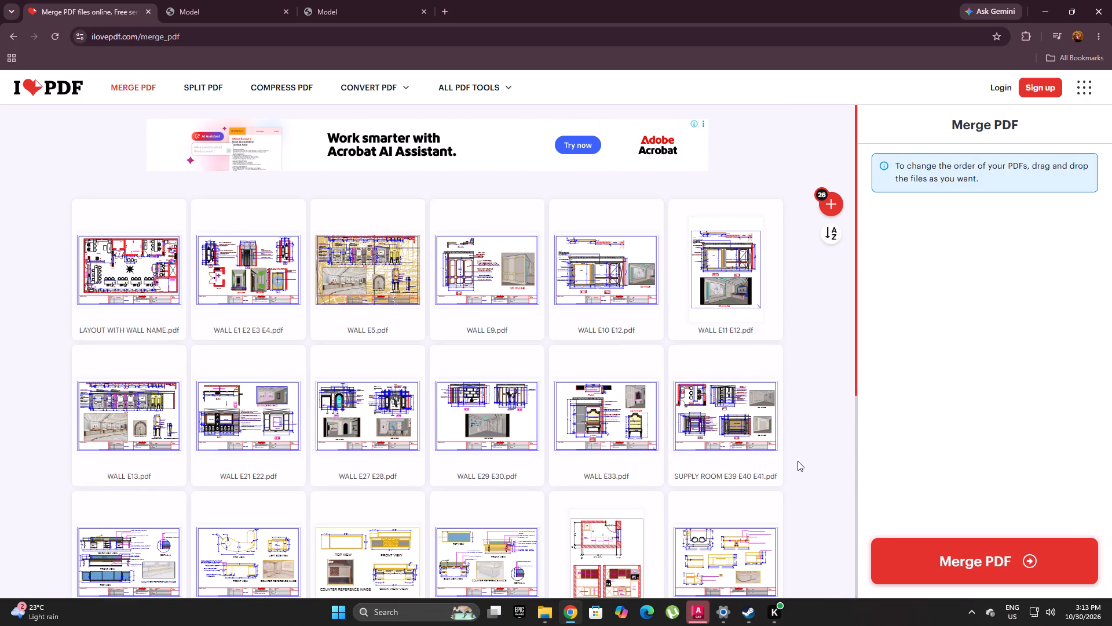
scroll(798, 461, "up", 1)
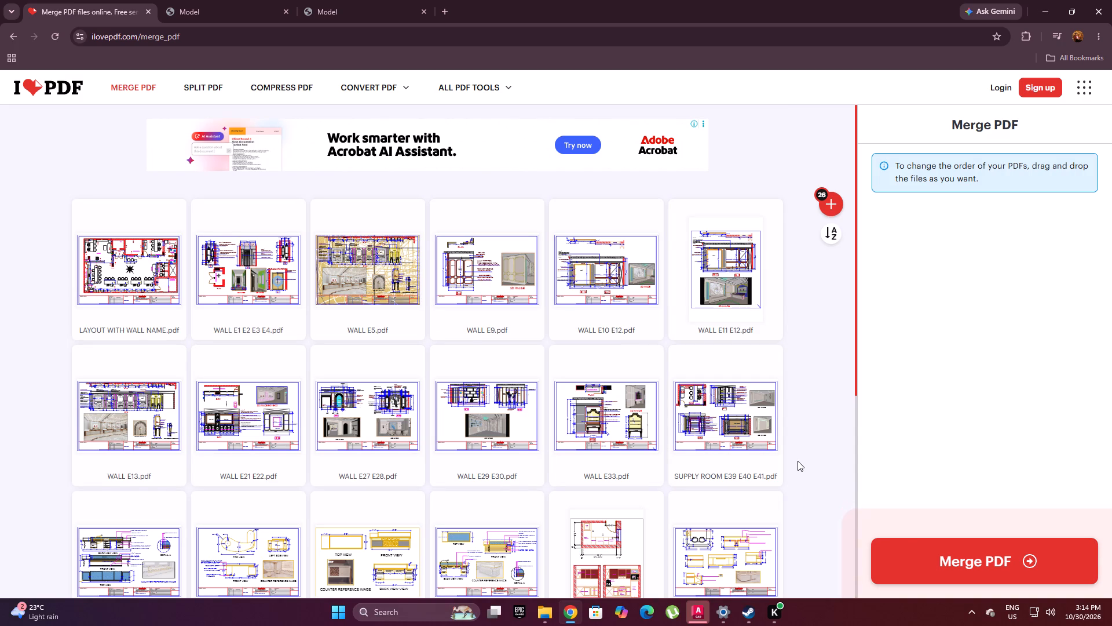
scroll(798, 461, "down", 1)
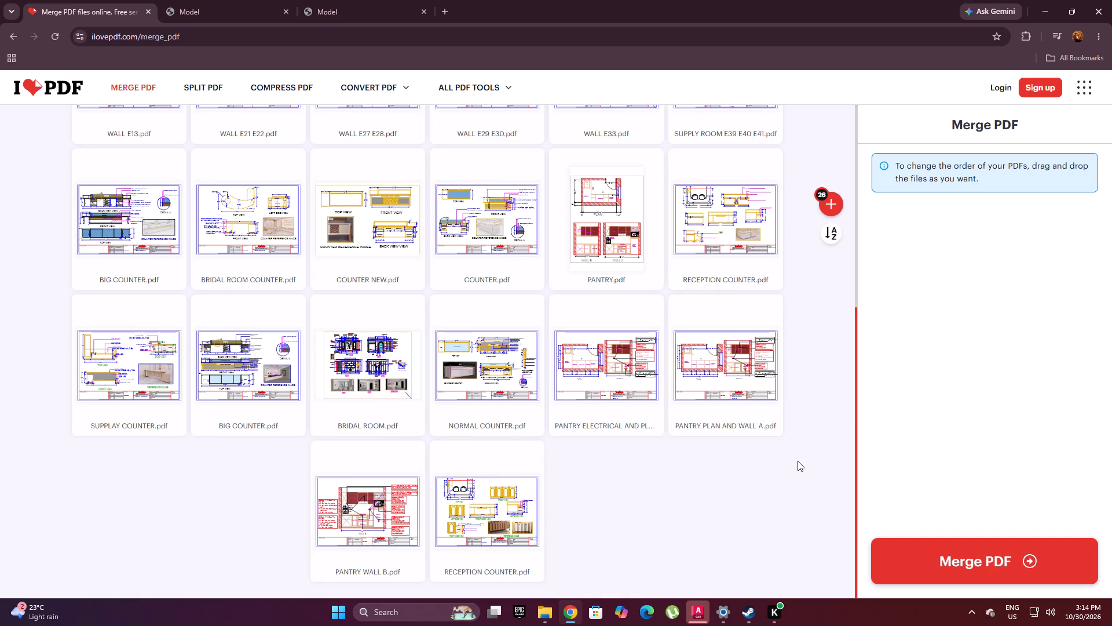
scroll(798, 461, "down", 1)
scroll(798, 460, "up", 2)
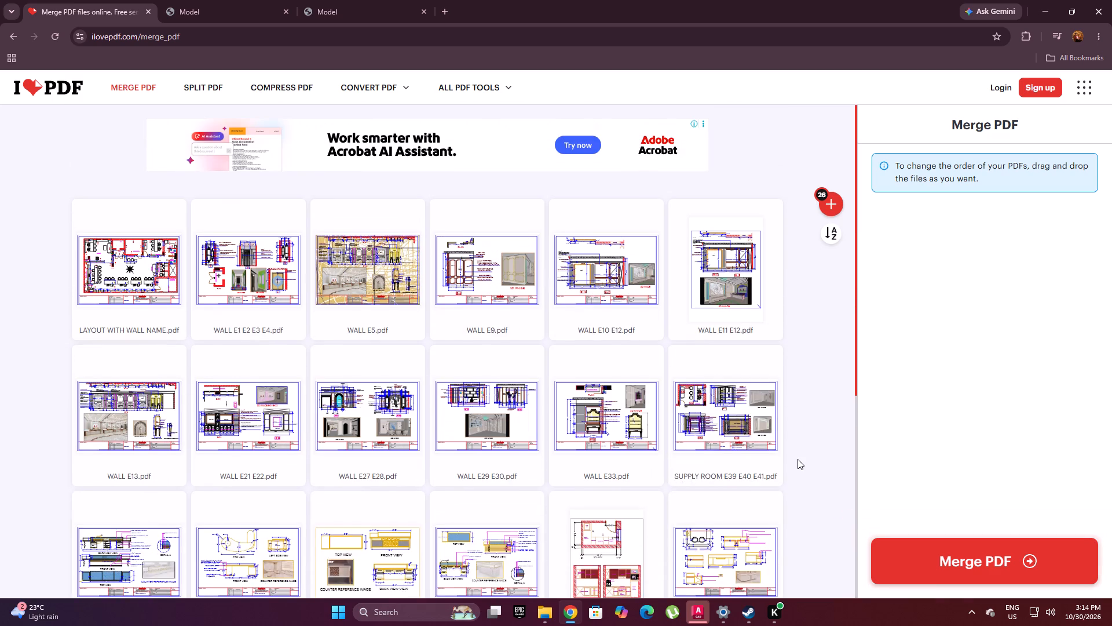
scroll(798, 459, "down", 2)
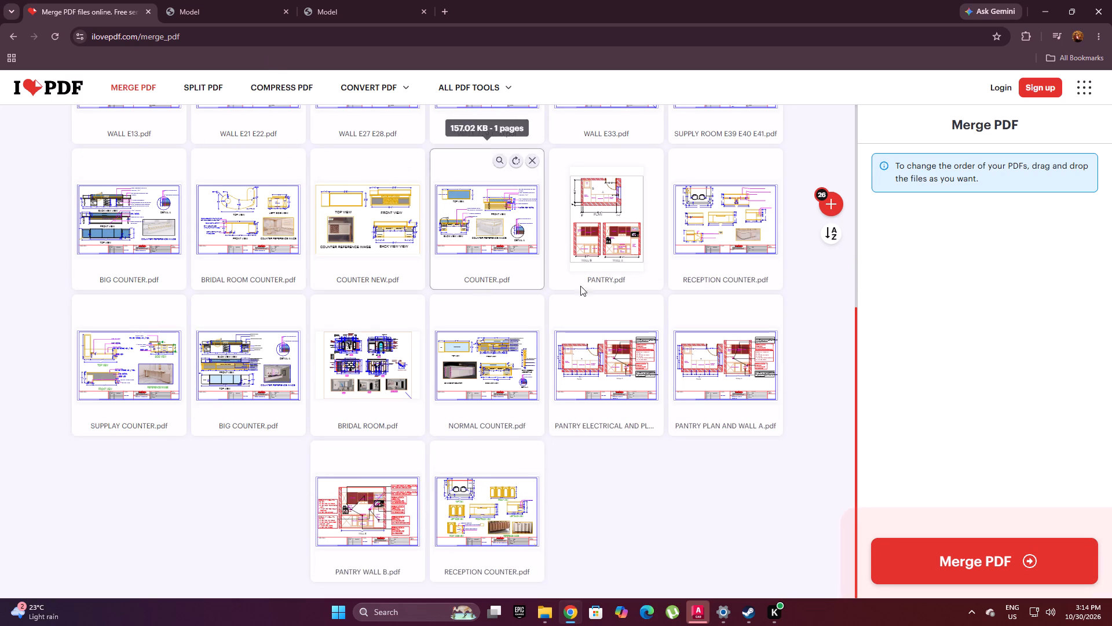
scroll(646, 428, "up", 3)
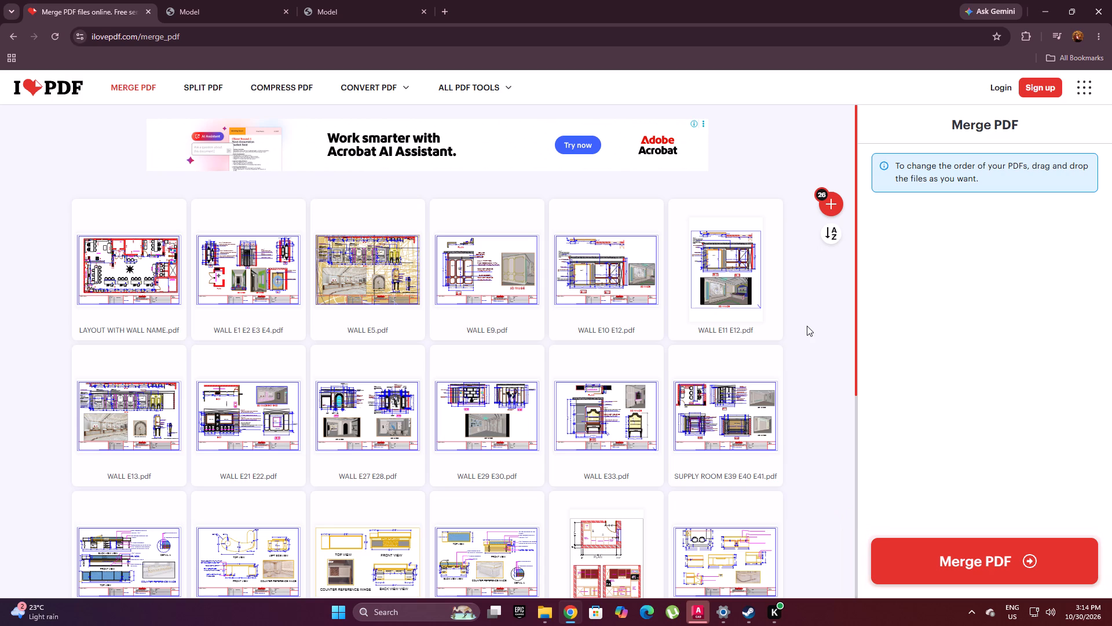
scroll(807, 326, "down", 3)
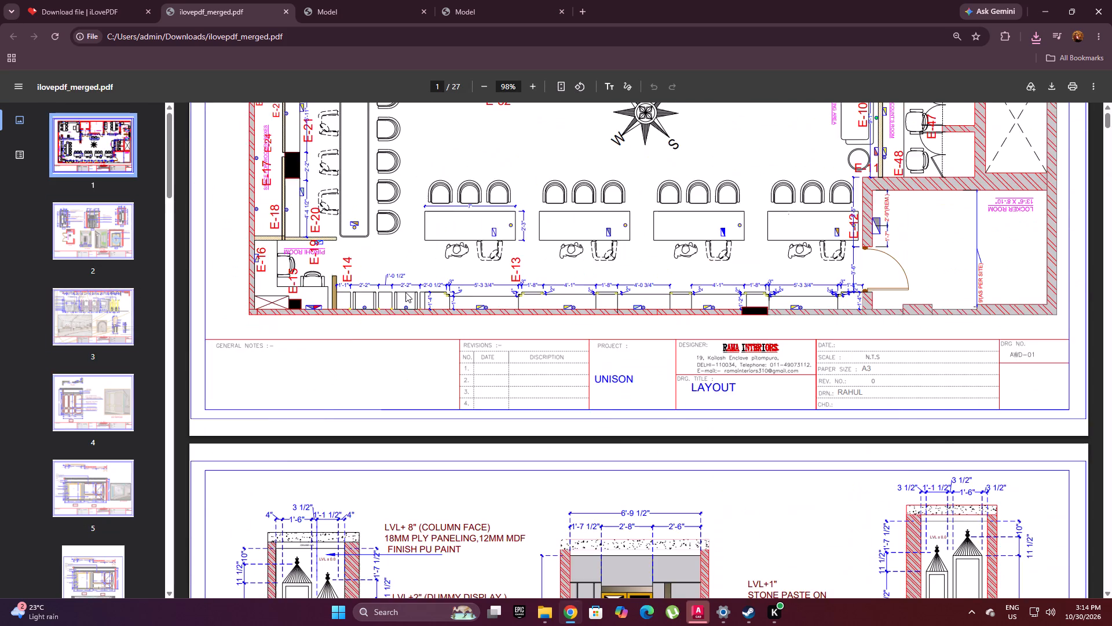
left_click_drag(1107, 115, 1109, 135)
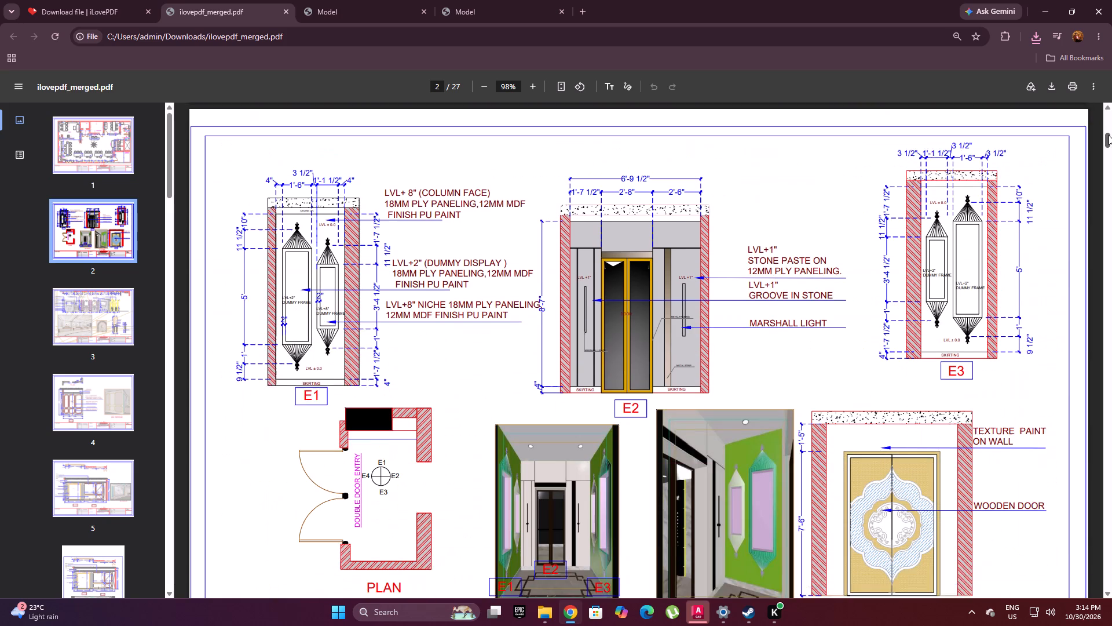
left_click_drag(1109, 135, 1109, 141)
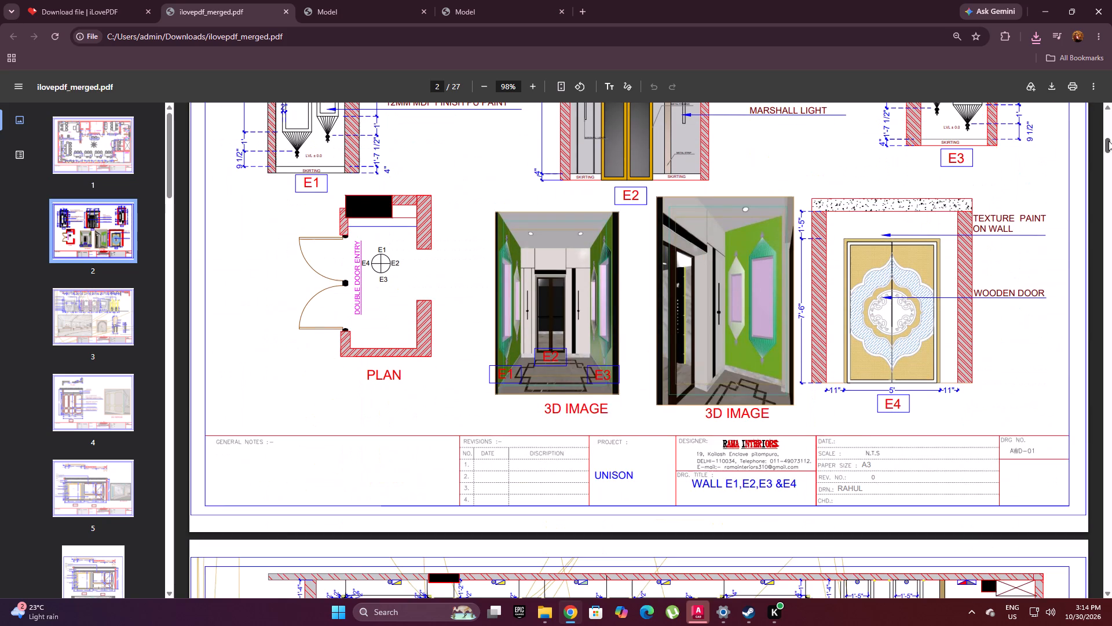
left_click_drag(1109, 141, 1109, 139)
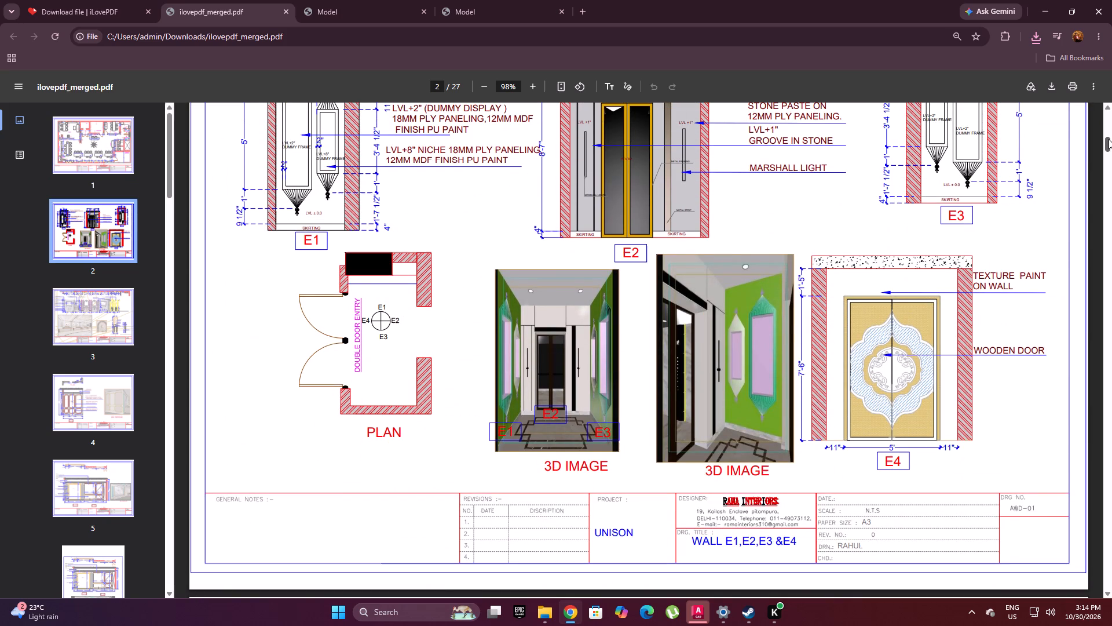
left_click_drag(1109, 139, 1109, 155)
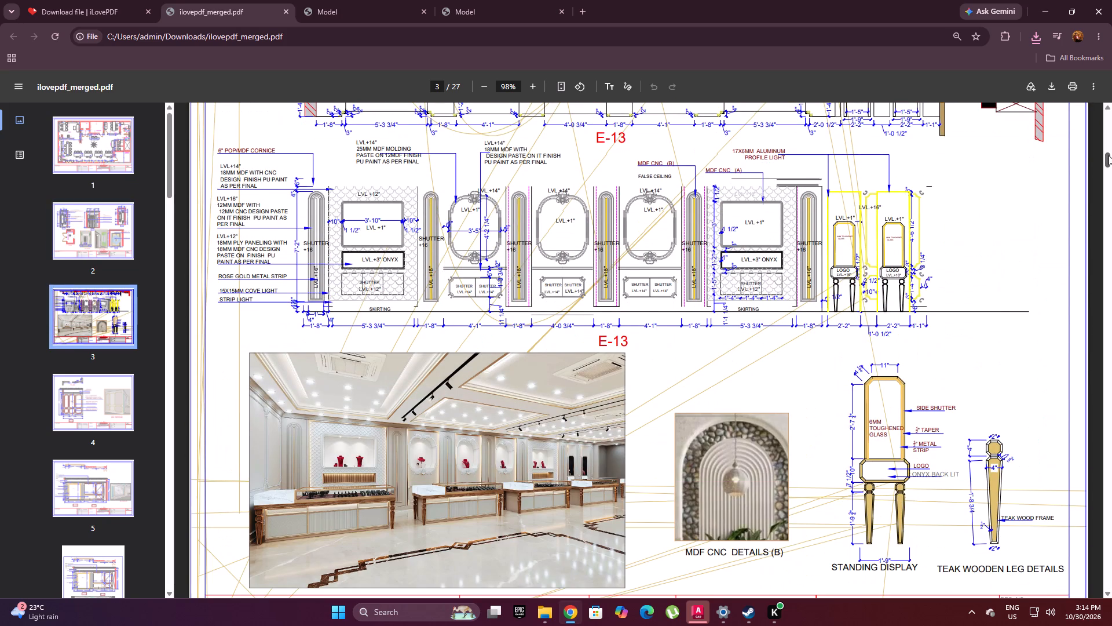
left_click_drag(1109, 155, 1109, 178)
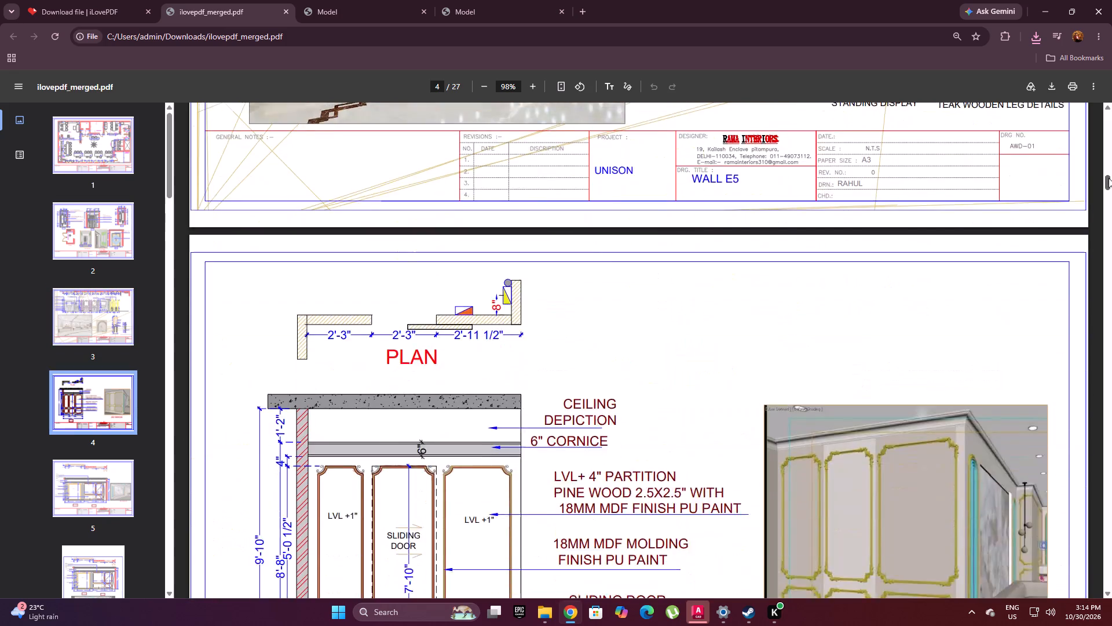
left_click_drag(1109, 178, 1109, 178)
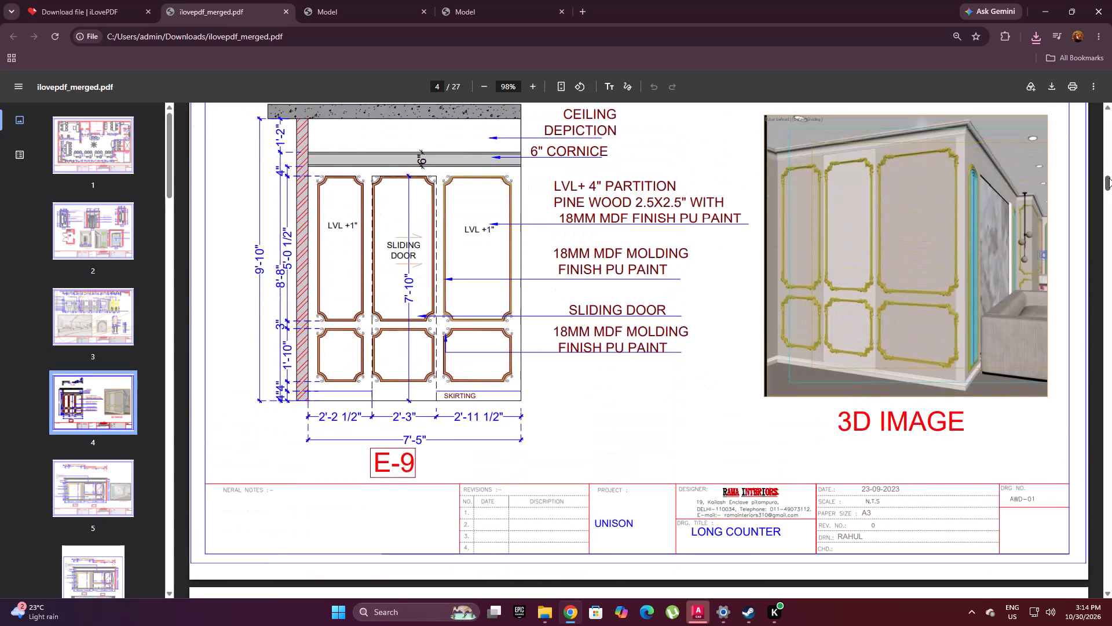
left_click_drag(1109, 178, 1110, 198)
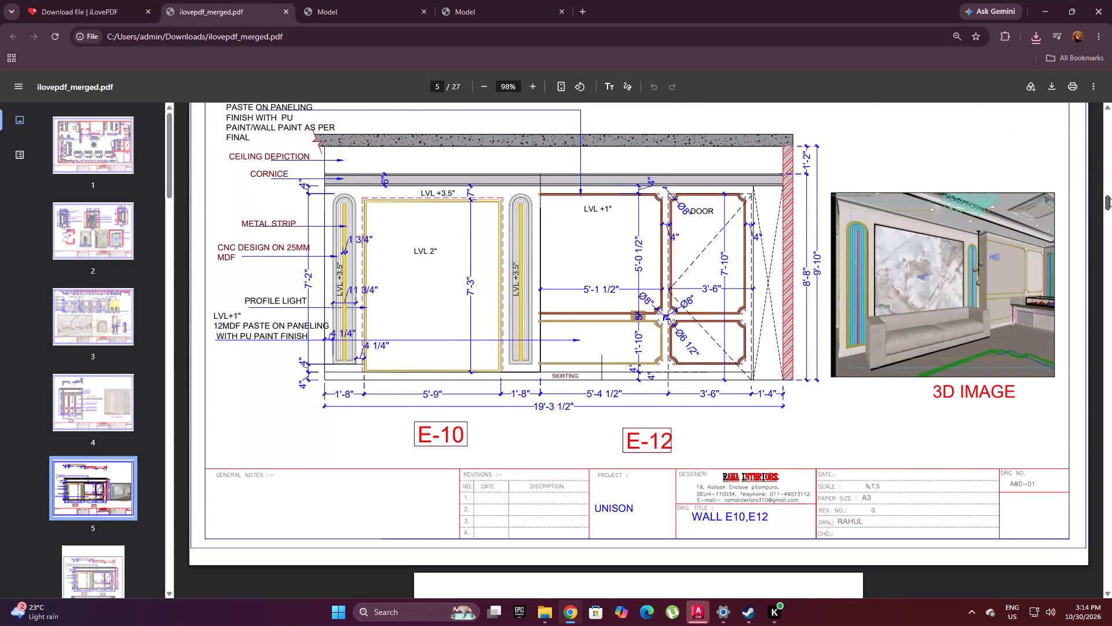
left_click_drag(1110, 198, 1110, 235)
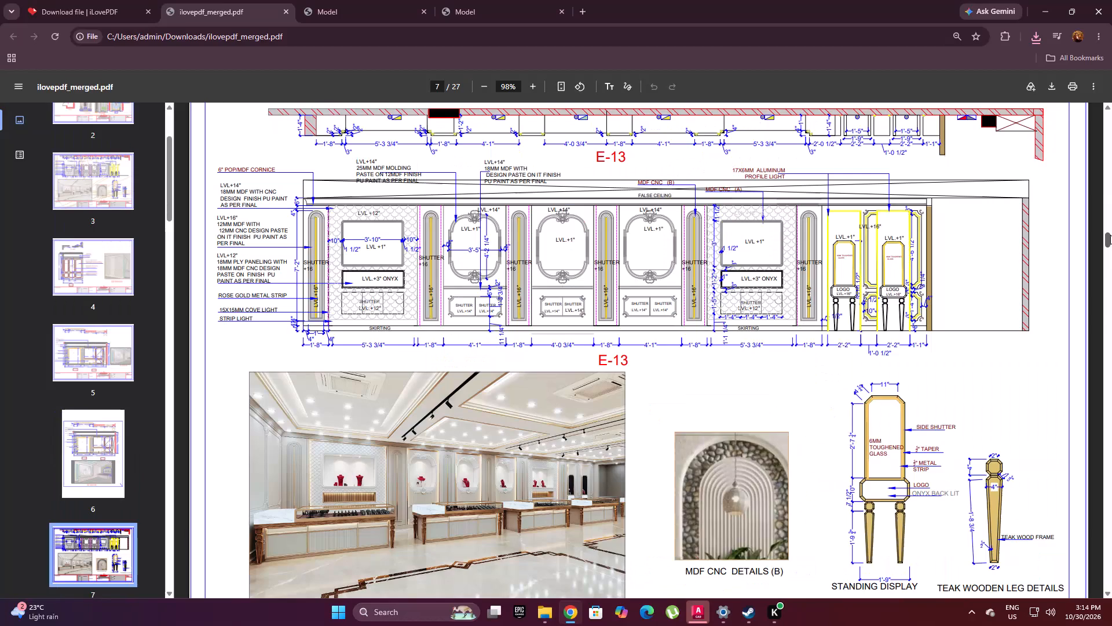
left_click_drag(1110, 235, 1111, 272)
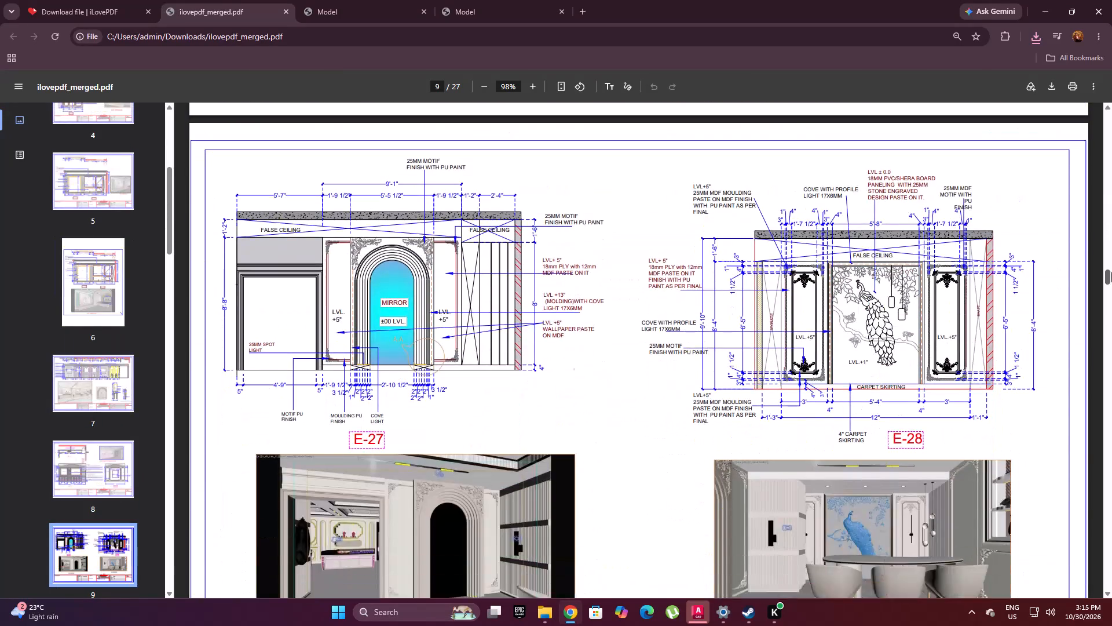
left_click_drag(1111, 272, 1111, 305)
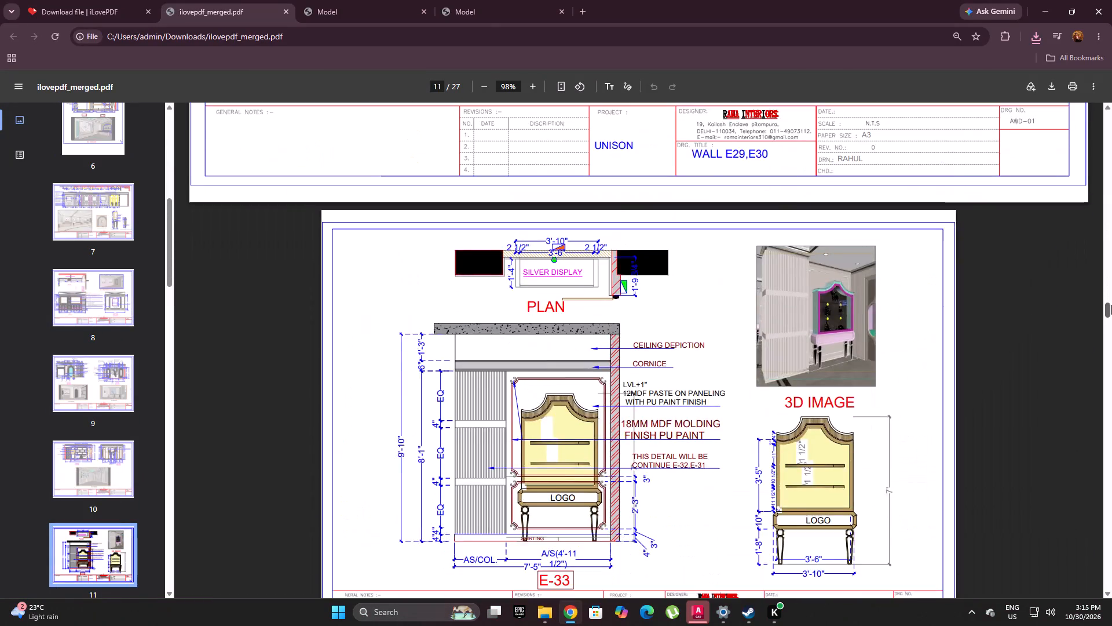
Check the remaining counter, bridal room and pantry pages of the merged PDF through to the final reception counter page.
left_click_drag(1111, 305, 1111, 339)
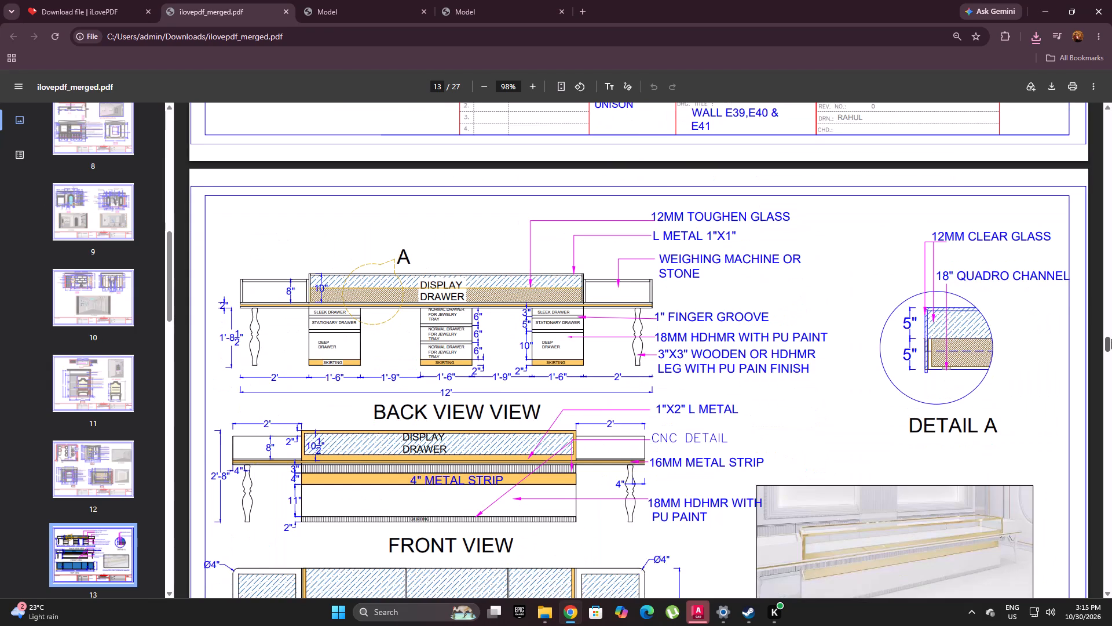
left_click_drag(1111, 339, 1111, 351)
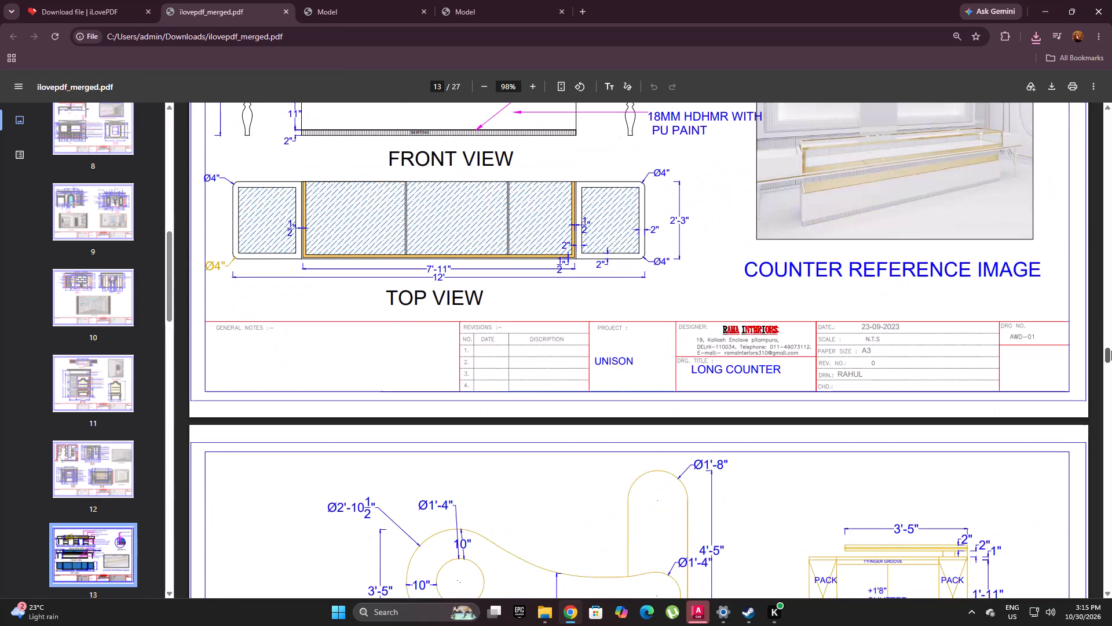
left_click_drag(1111, 351, 1111, 363)
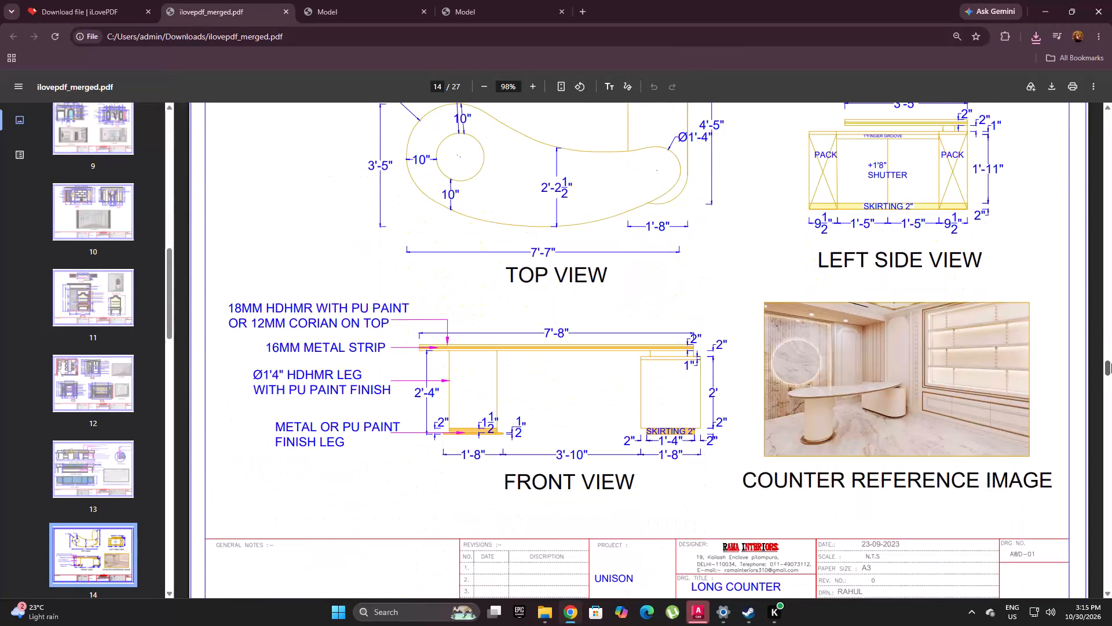
left_click_drag(1111, 363, 1111, 366)
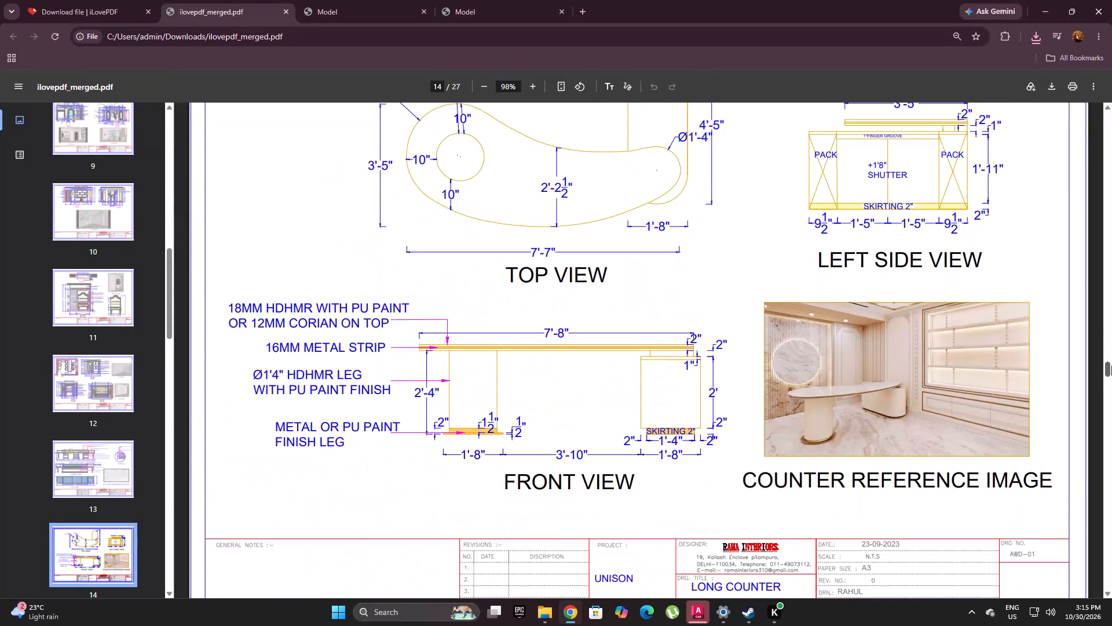
left_click_drag(1111, 366, 1111, 378)
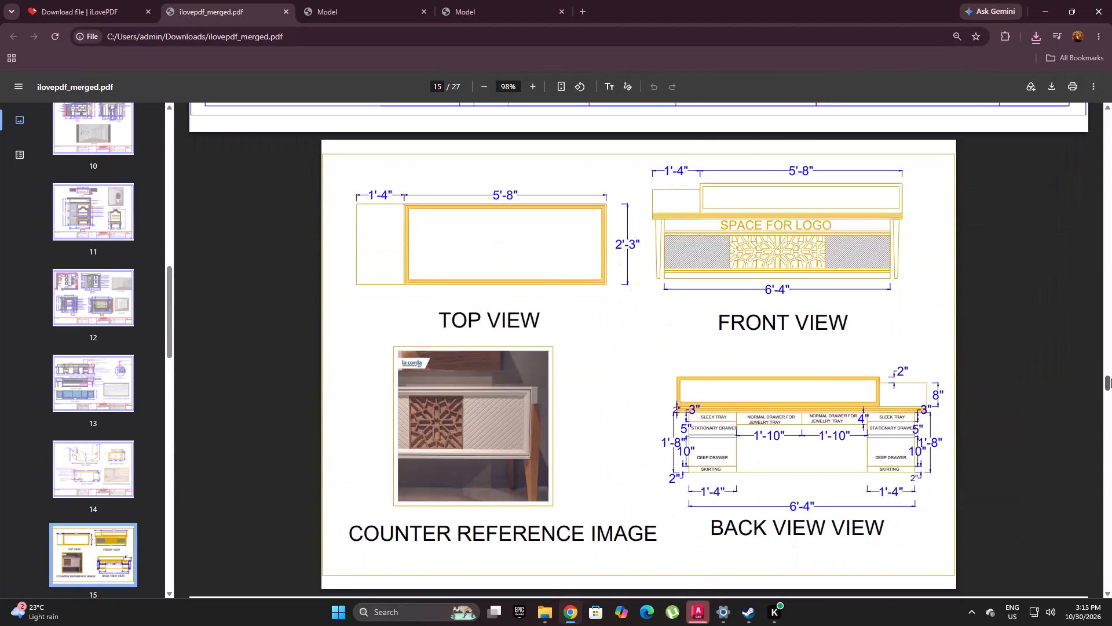
left_click_drag(1111, 378, 1110, 413)
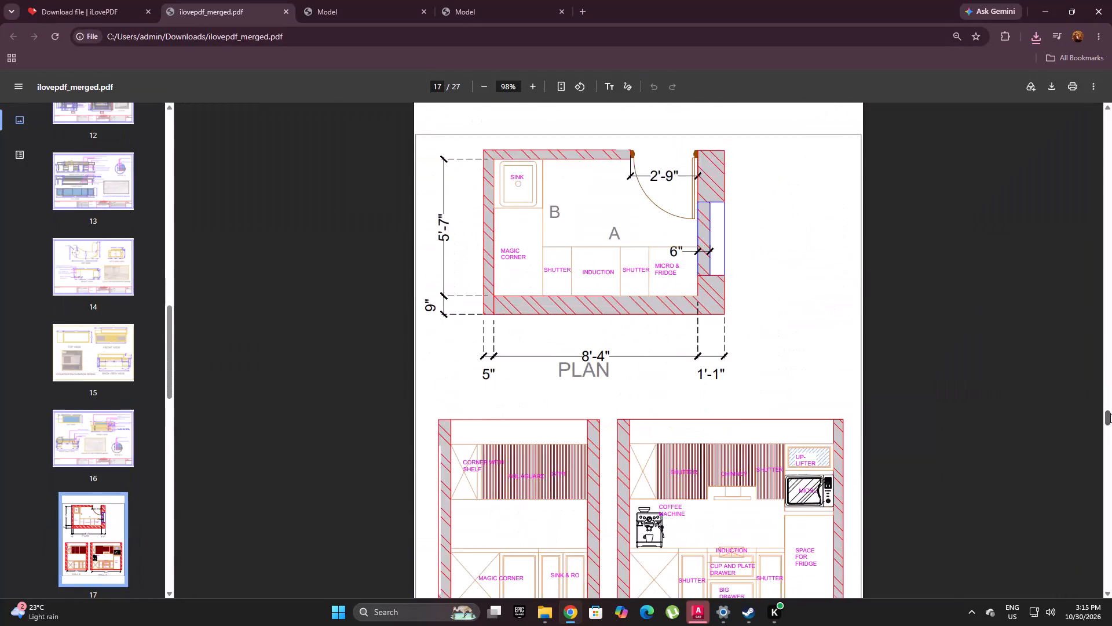
left_click_drag(1110, 413, 1110, 432)
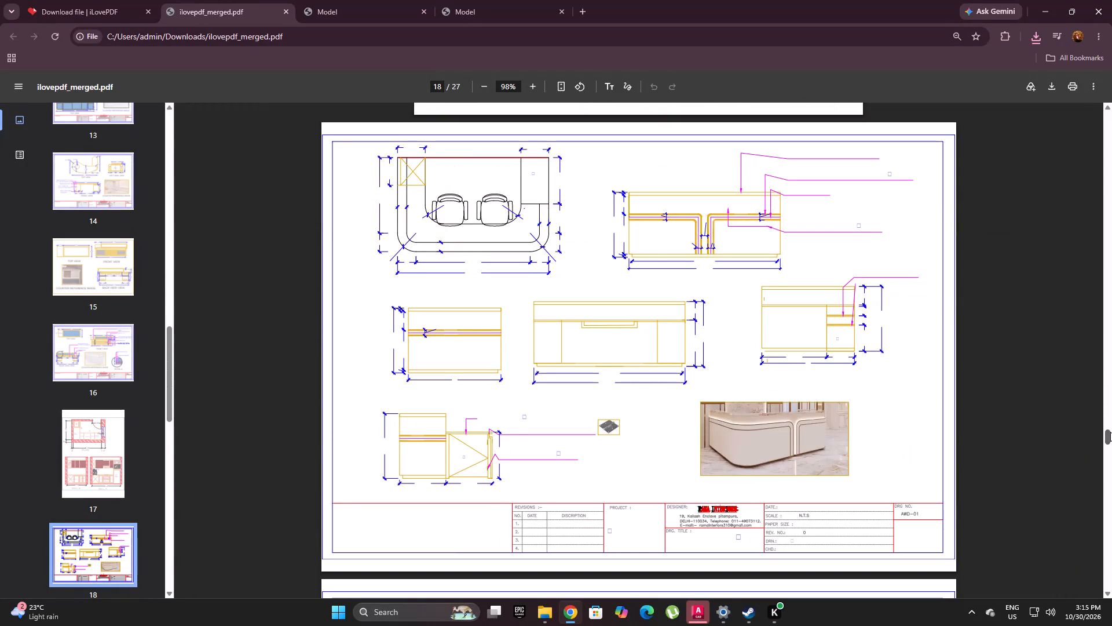
left_click_drag(1110, 432, 1110, 442)
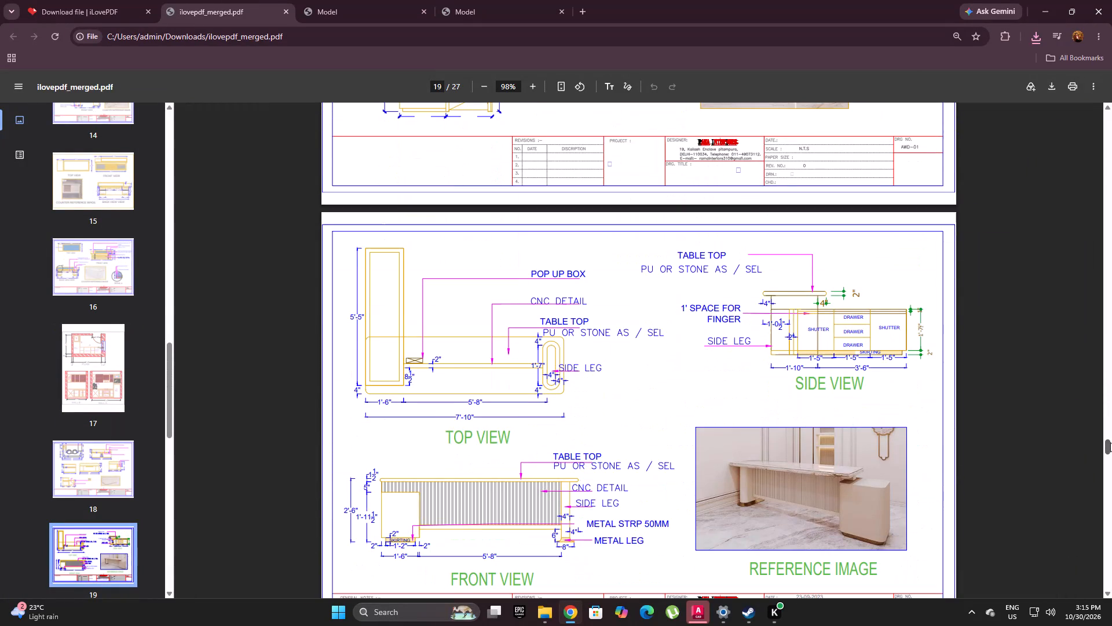
left_click_drag(1110, 442, 1110, 427)
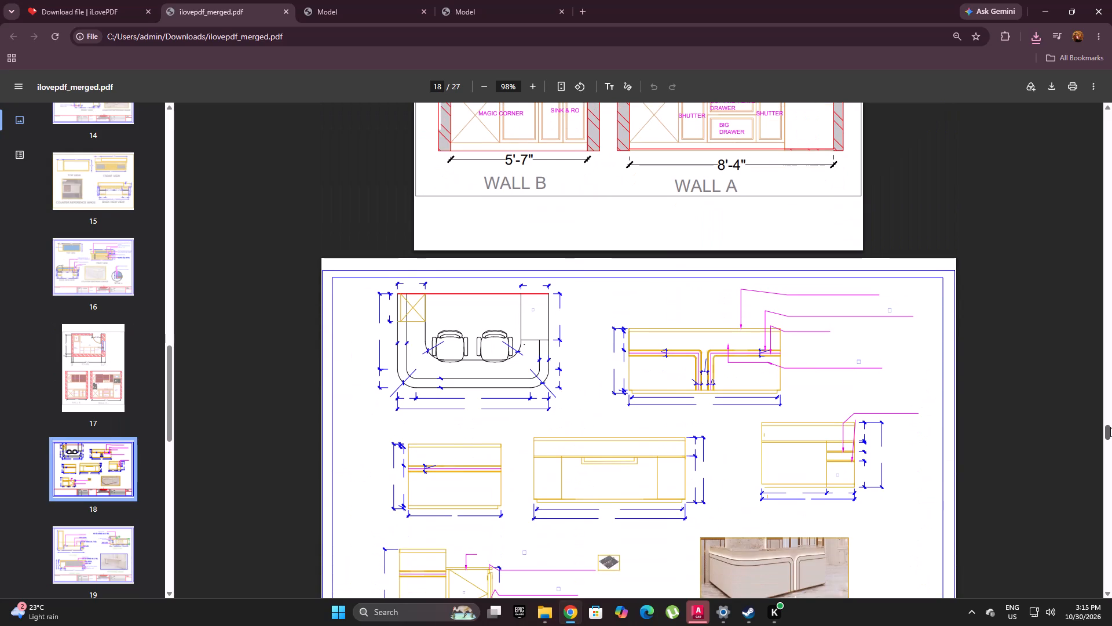
left_click_drag(1110, 427, 1111, 449)
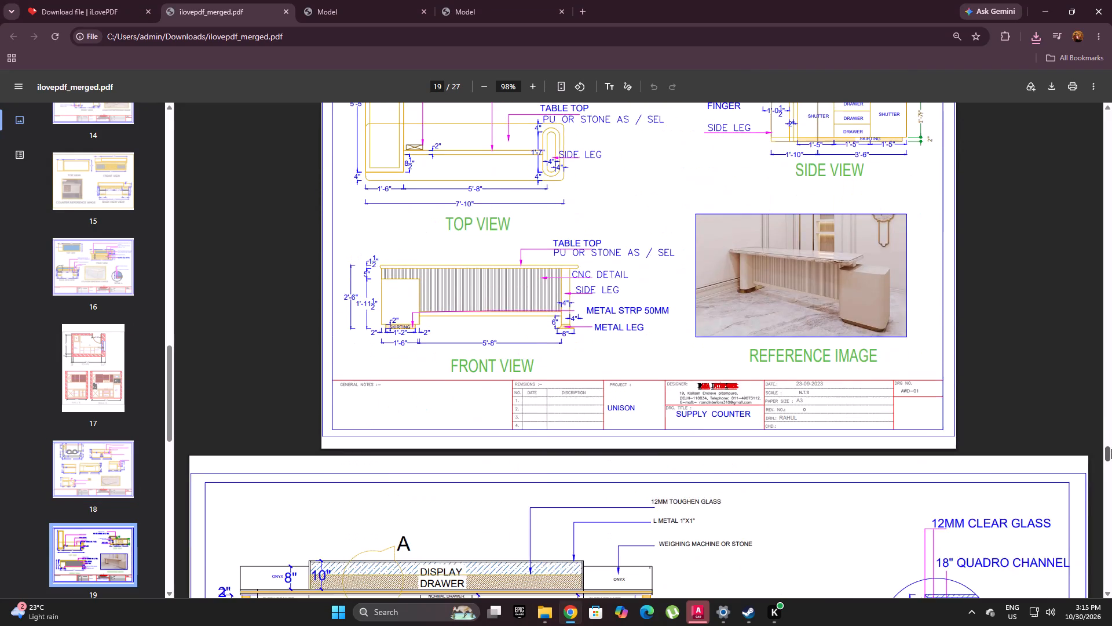
left_click_drag(1111, 449, 1111, 480)
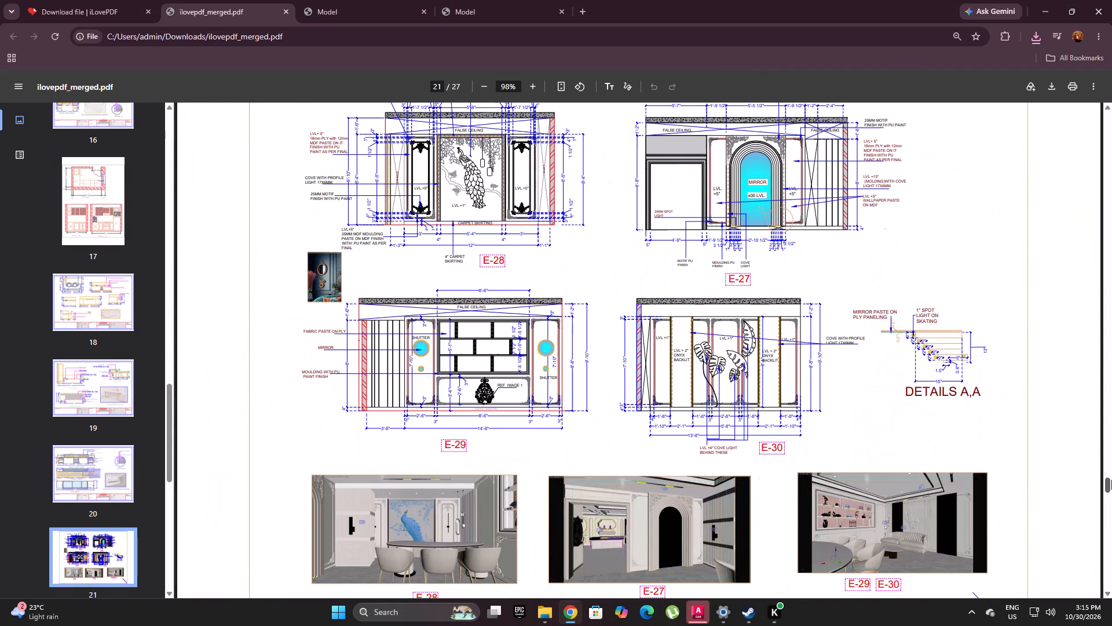
left_click_drag(1111, 480, 1111, 485)
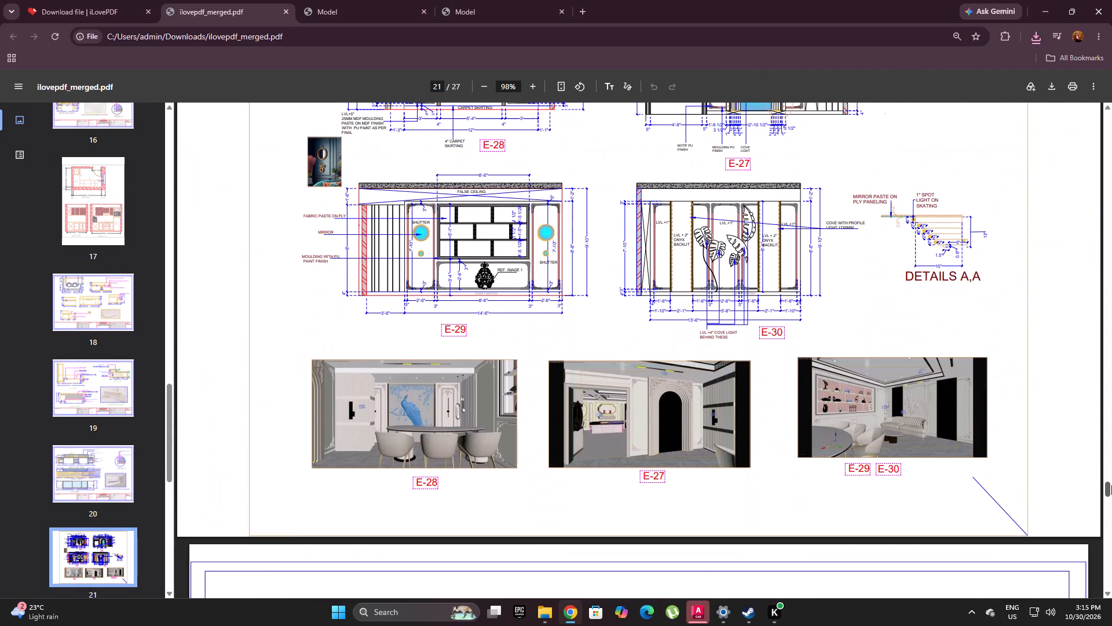
left_click_drag(1111, 485, 1111, 554)
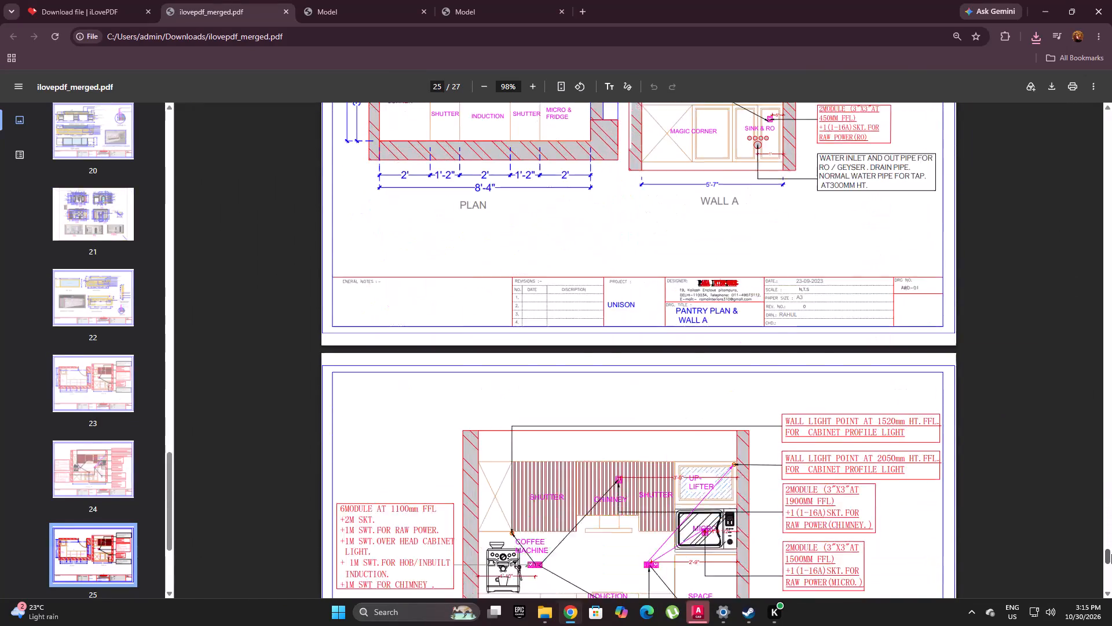
left_click_drag(1111, 554, 1111, 586)
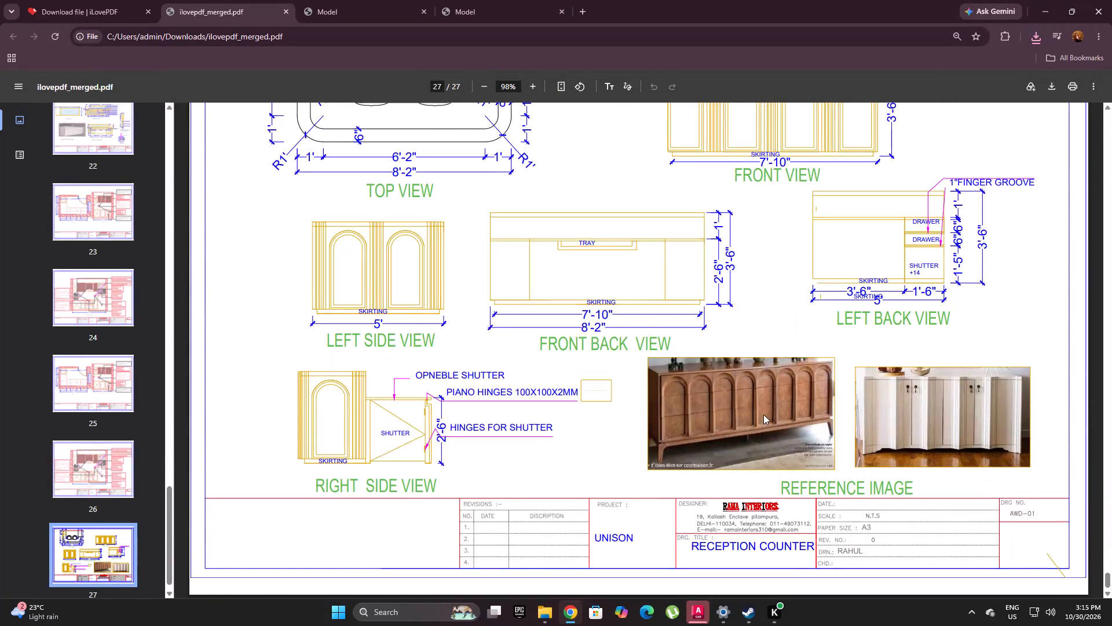
scroll(755, 404, "up", 20)
scroll(755, 404, "up", 8)
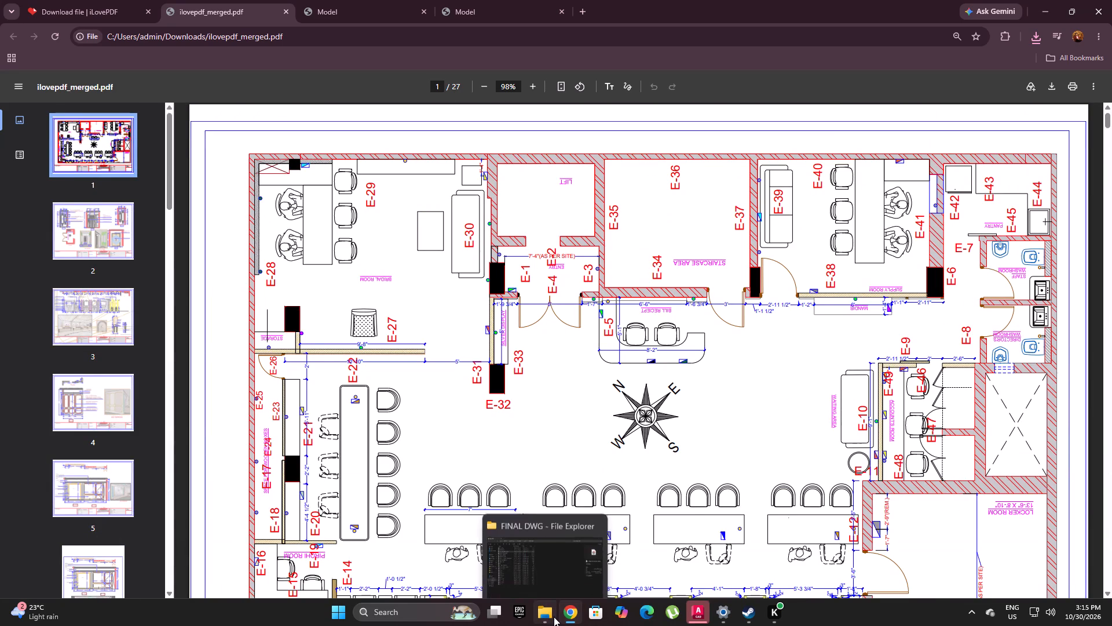
Rename the downloaded ilovepdf_merged file in the Downloads folder as unison.
left_click(554, 617)
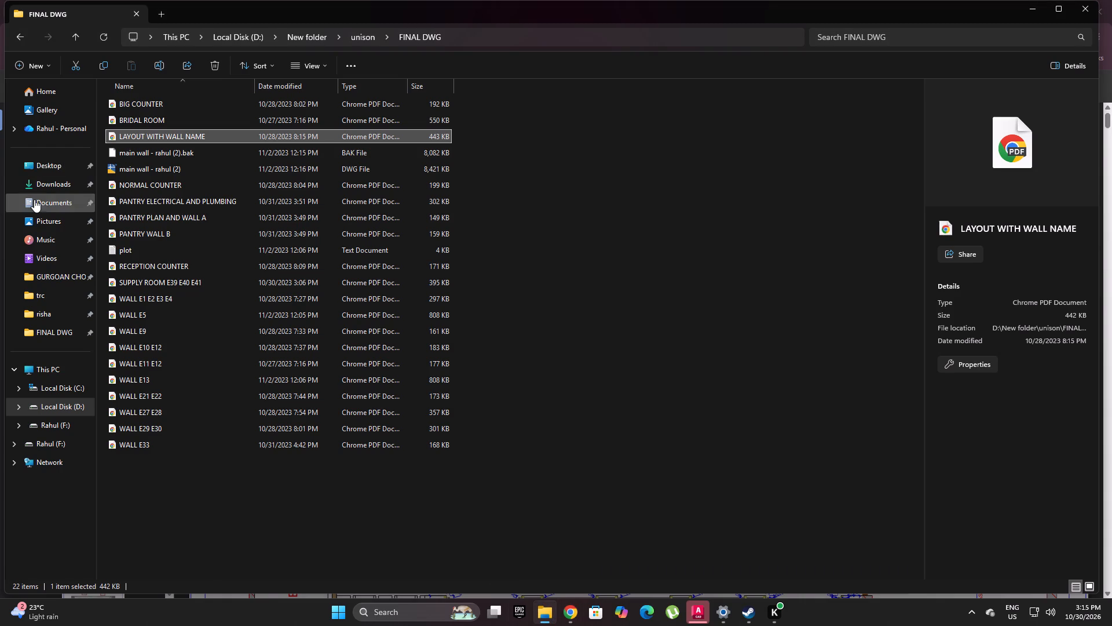
left_click(49, 179)
right_click(220, 208)
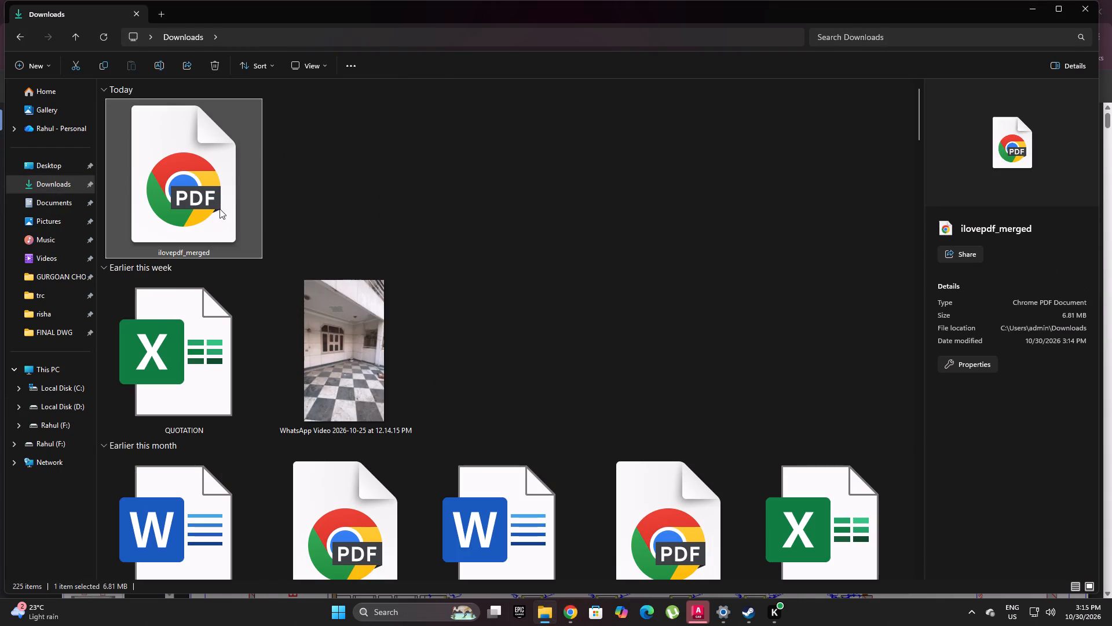
left_click(321, 221)
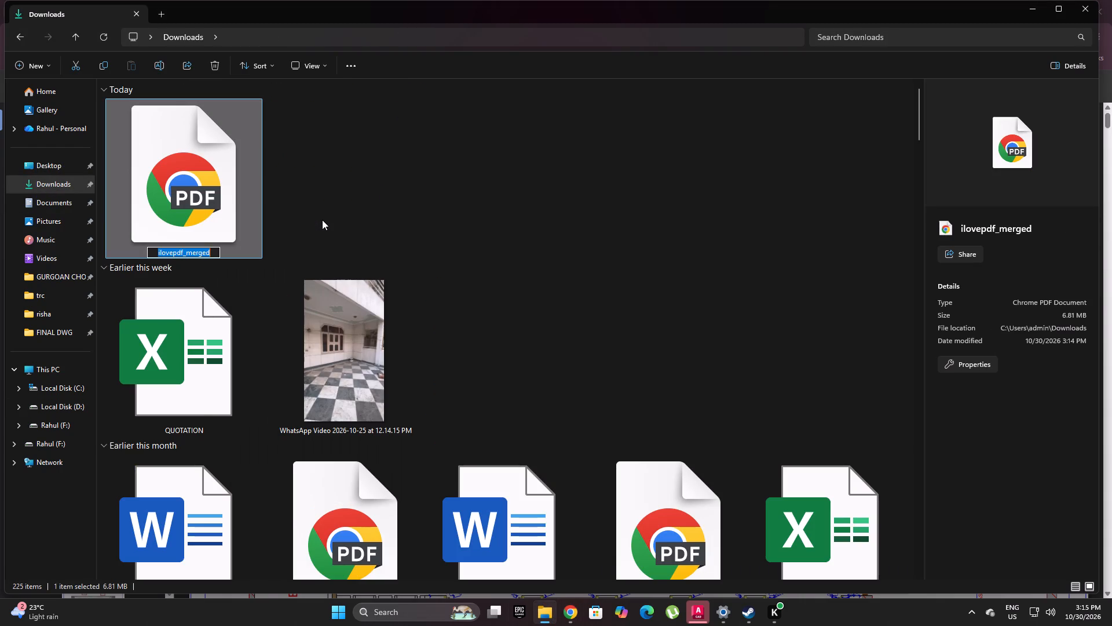
type("unison")
key("space")
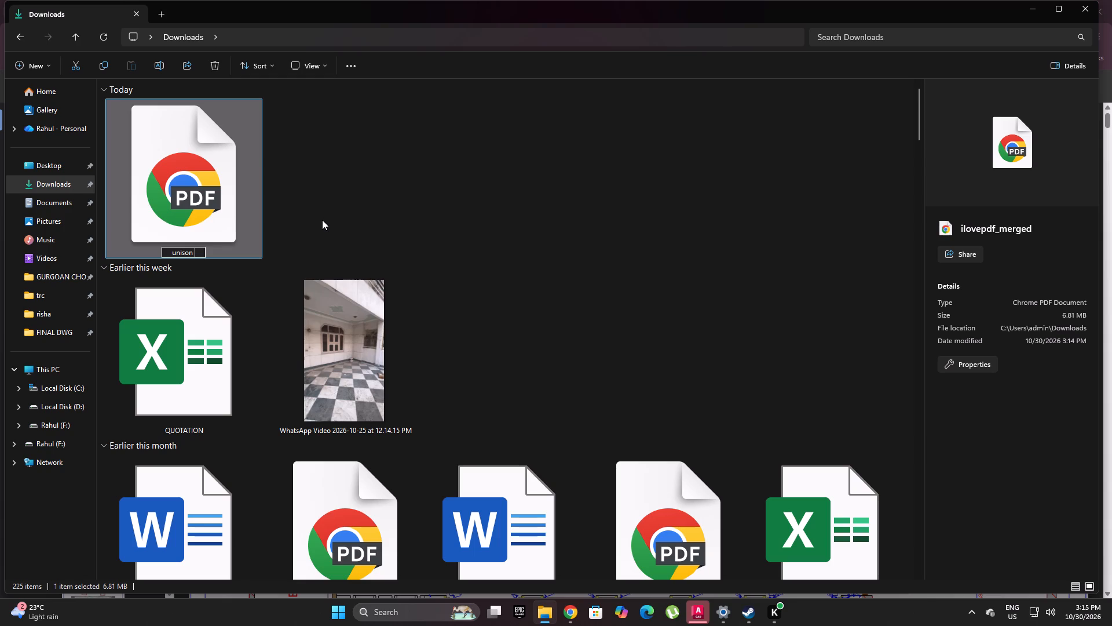
left_click(322, 220)
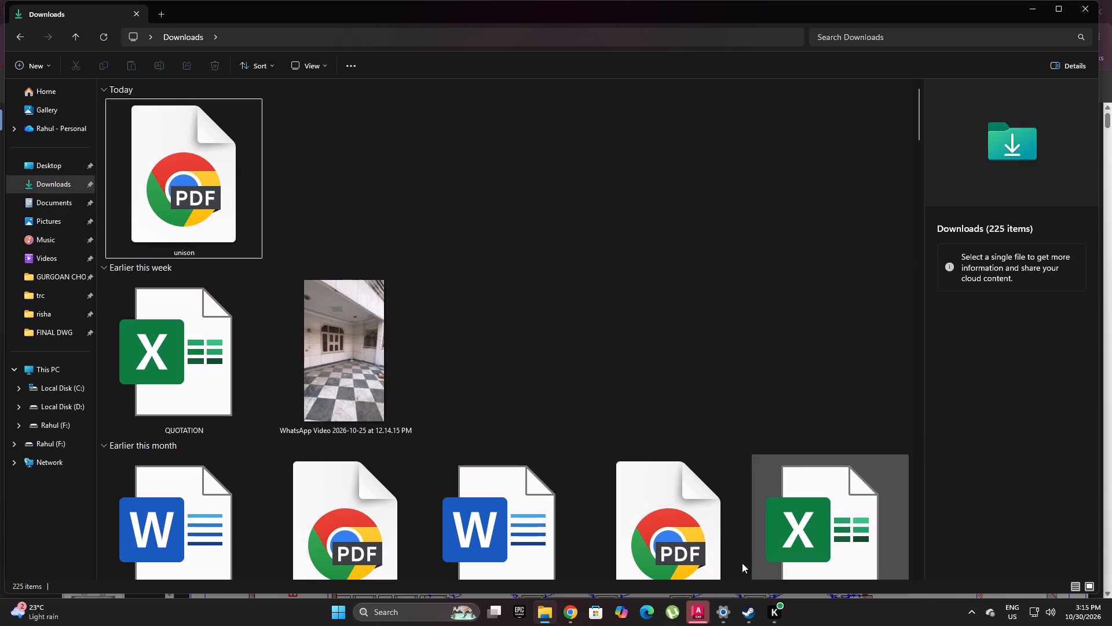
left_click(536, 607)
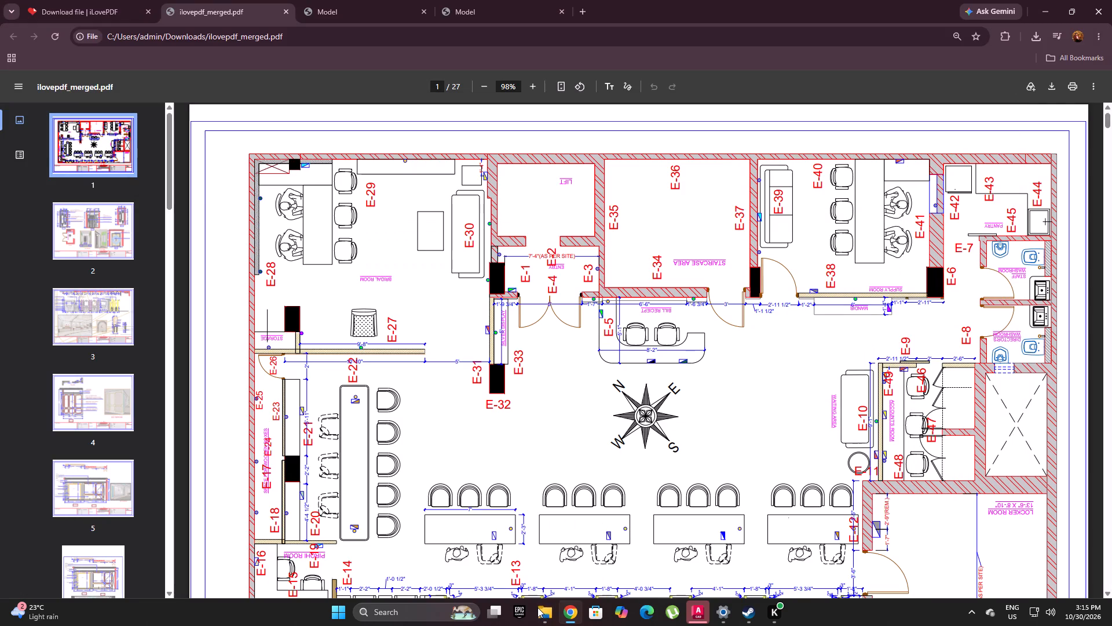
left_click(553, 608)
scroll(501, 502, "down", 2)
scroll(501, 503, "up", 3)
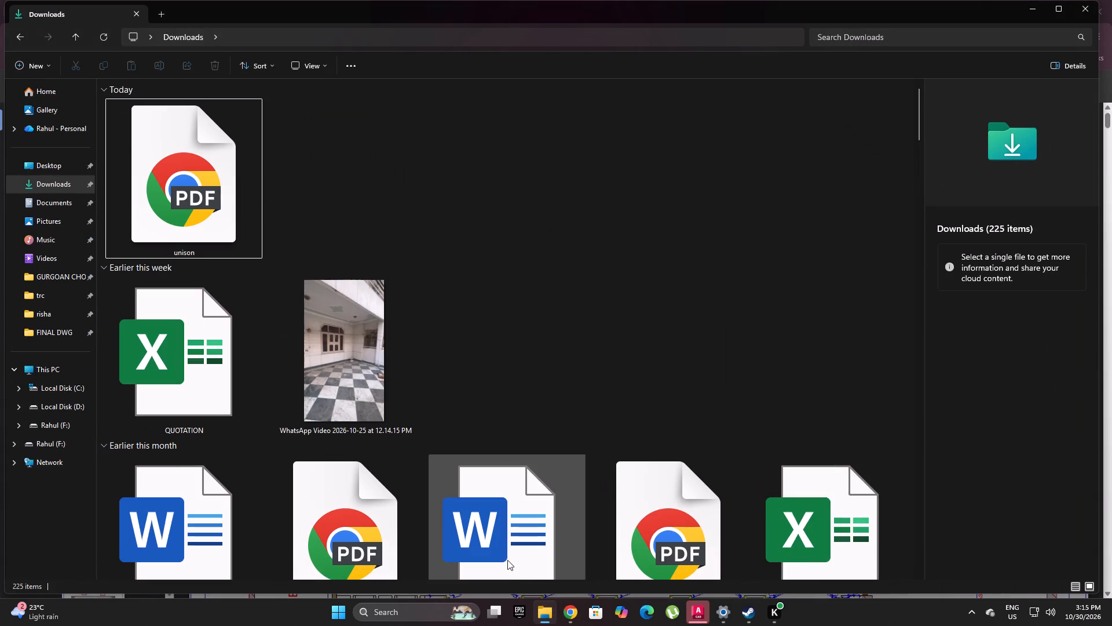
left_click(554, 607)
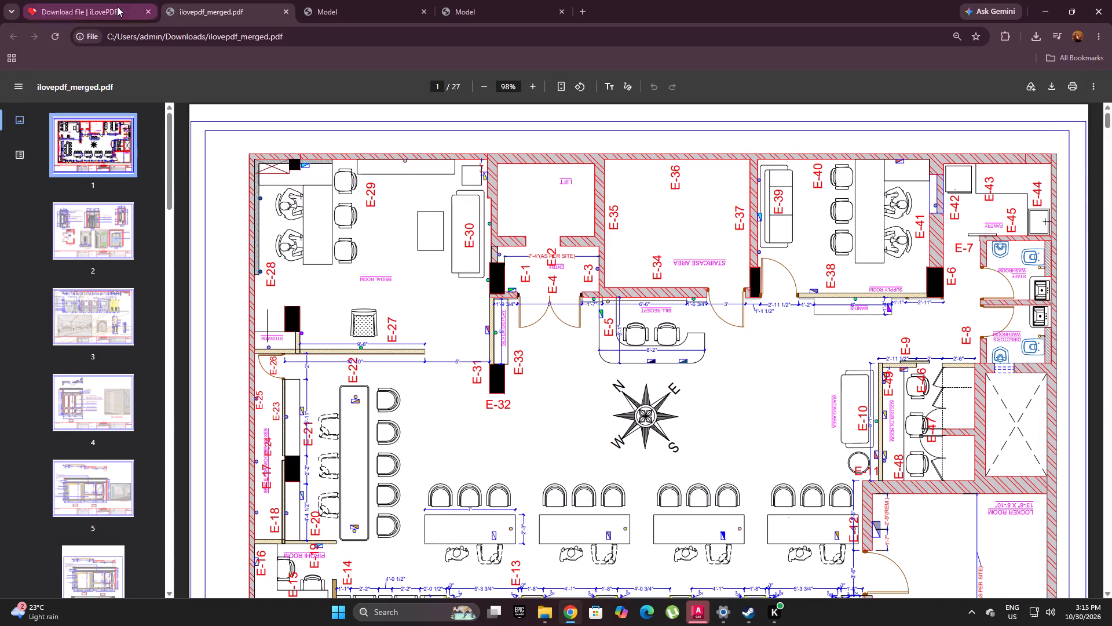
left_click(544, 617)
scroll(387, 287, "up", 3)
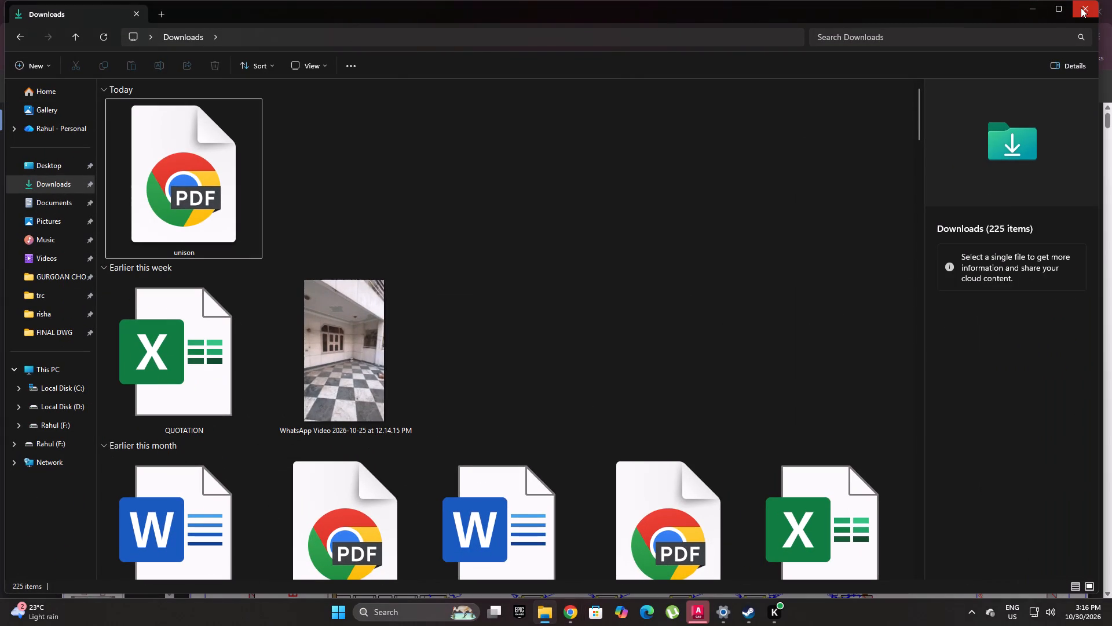
Look through the unison project folder inside RAHUL on drive D, including its 3D IMAGE and sakshi drawing subfolders.
left_click(72, 421)
left_click(74, 402)
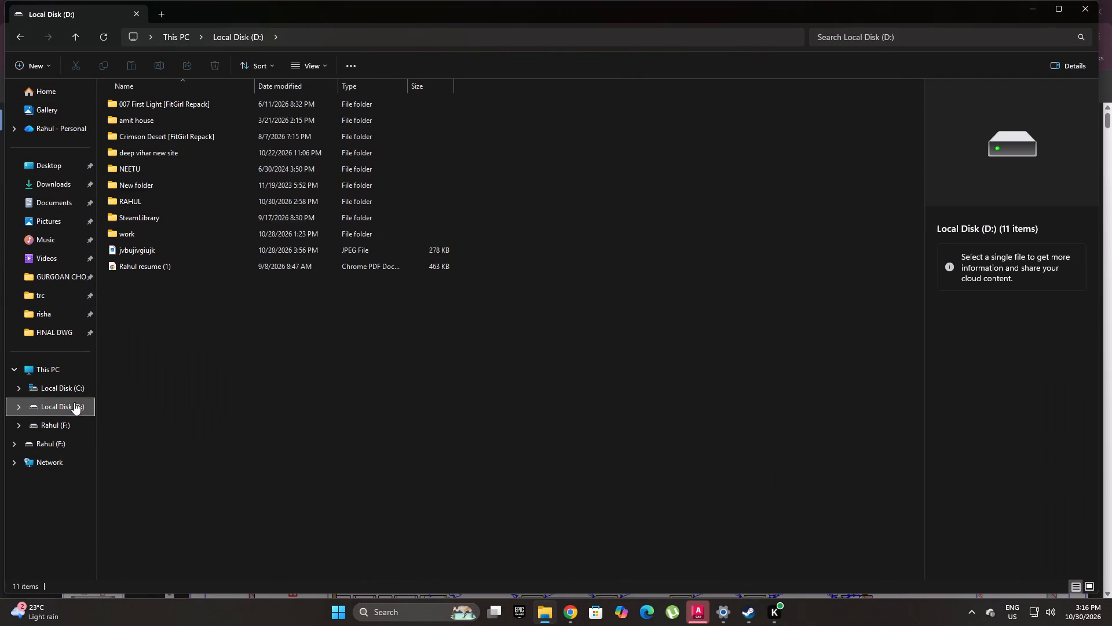
double_click(209, 201)
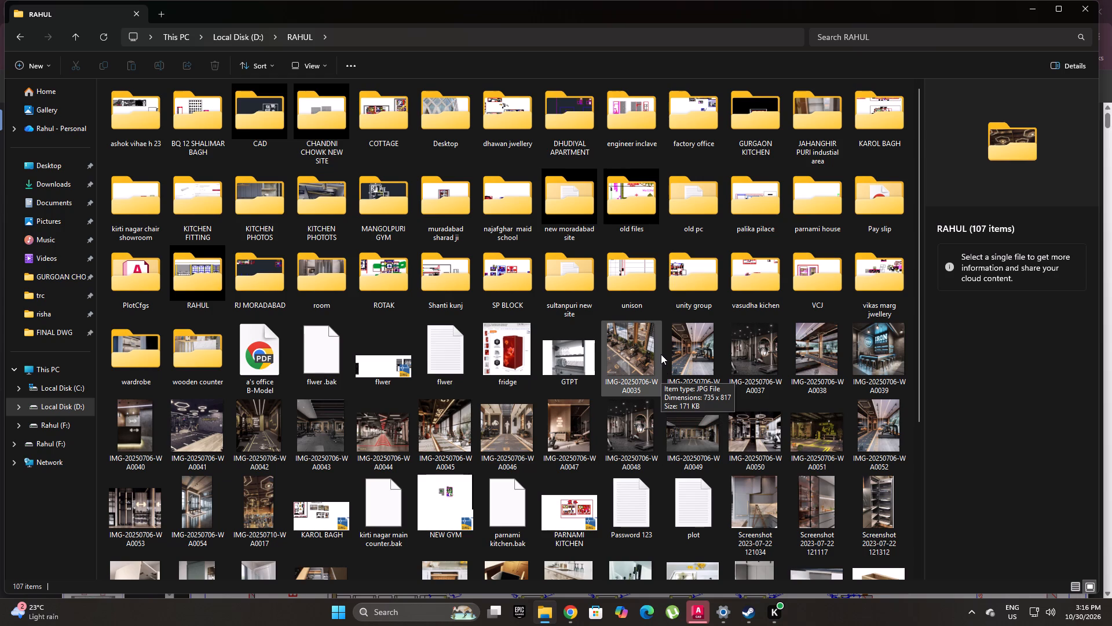
double_click(627, 286)
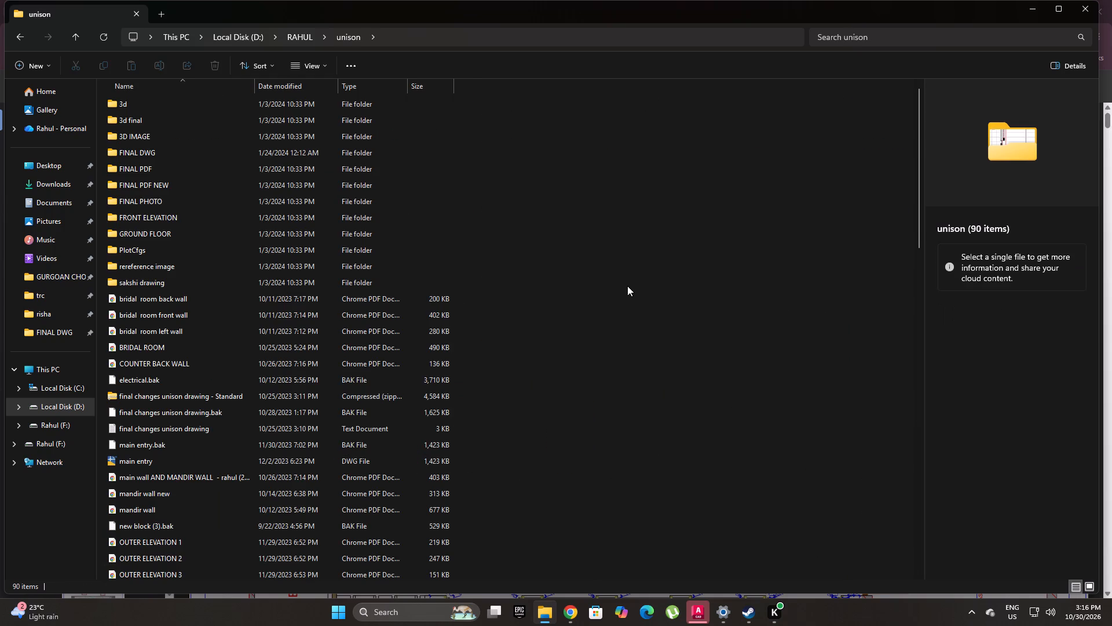
double_click(231, 130)
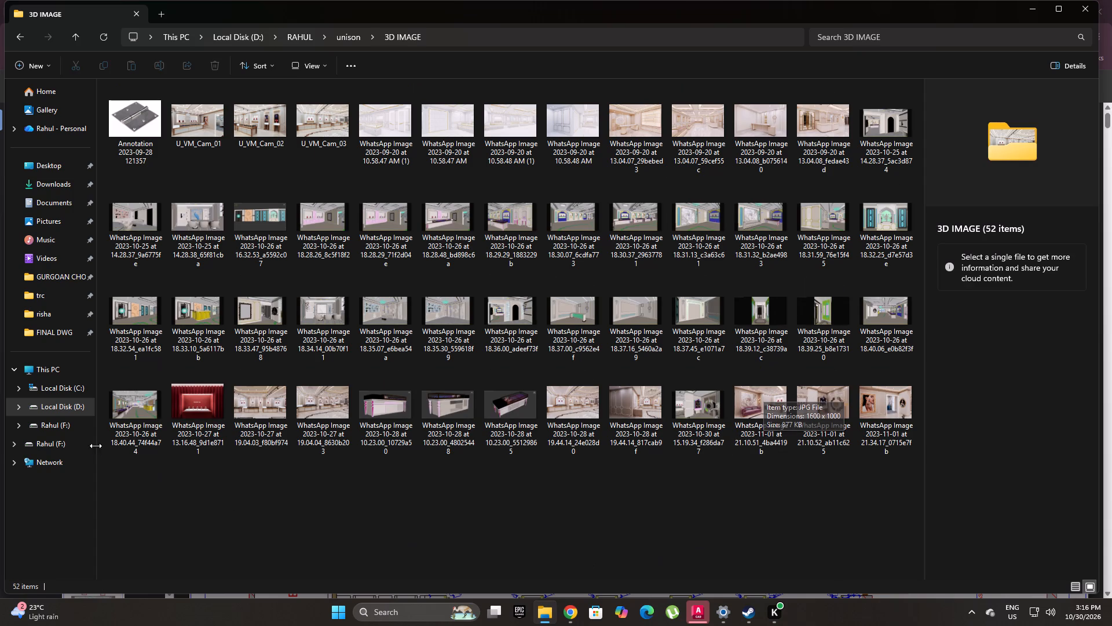
left_click(17, 38)
left_click(17, 38)
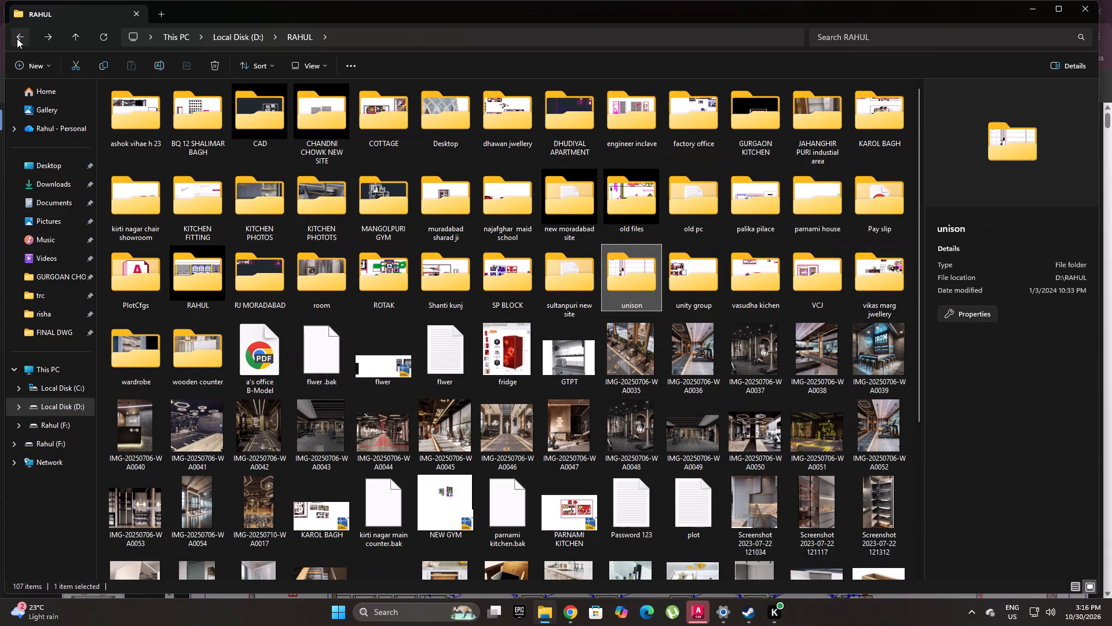
double_click(625, 275)
double_click(188, 275)
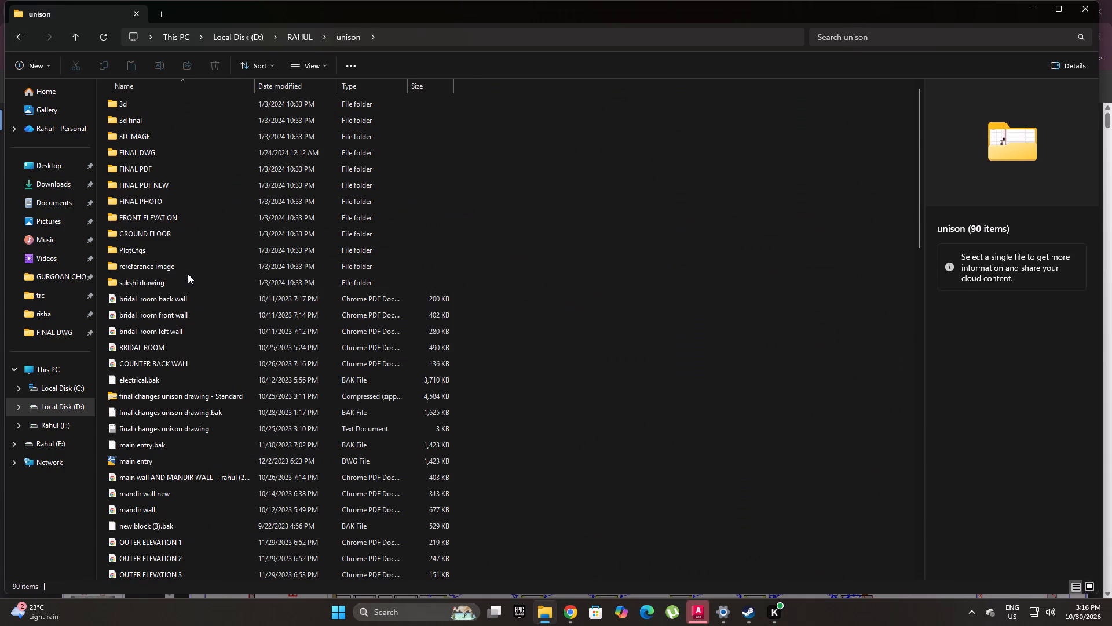
double_click(188, 276)
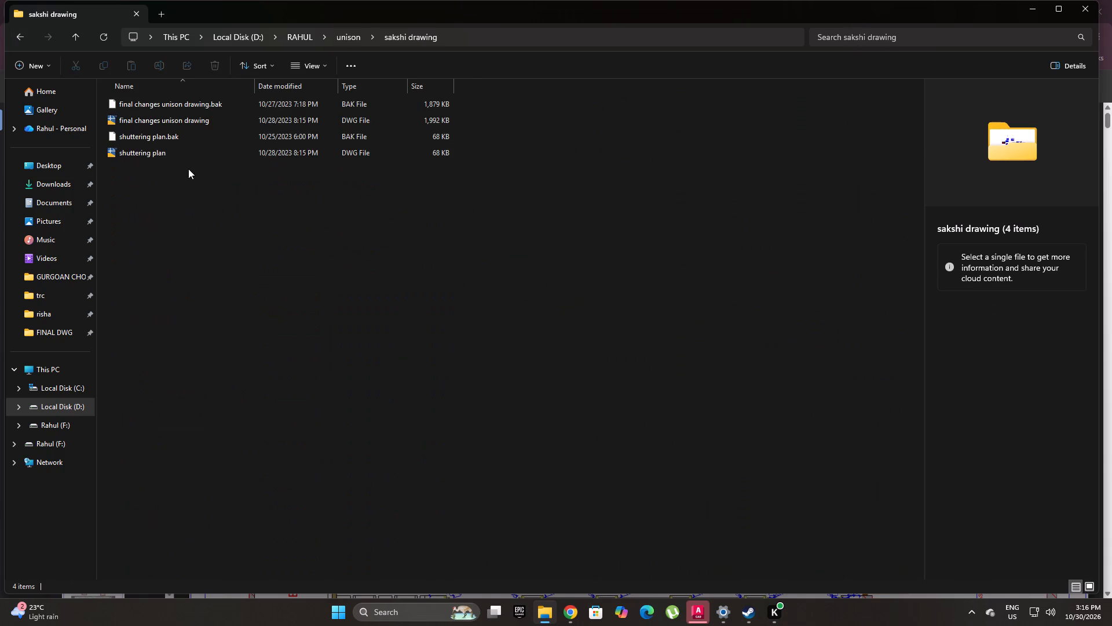
left_click(25, 37)
left_click(25, 37)
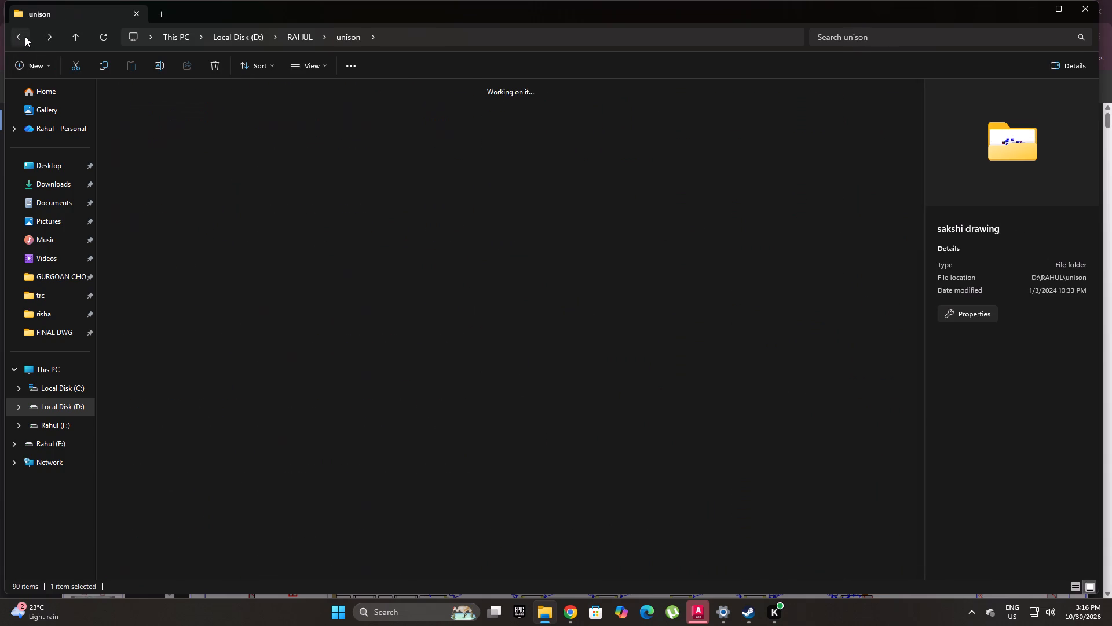
View the bridal room back wall PDF from the unison folder and close it again.
double_click(646, 262)
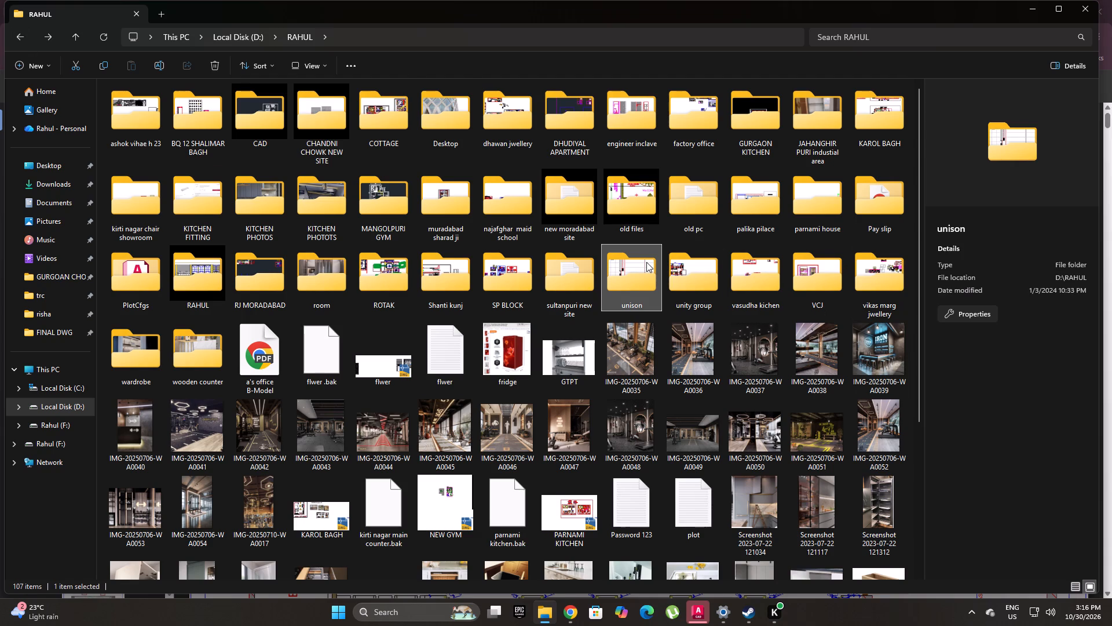
double_click(147, 302)
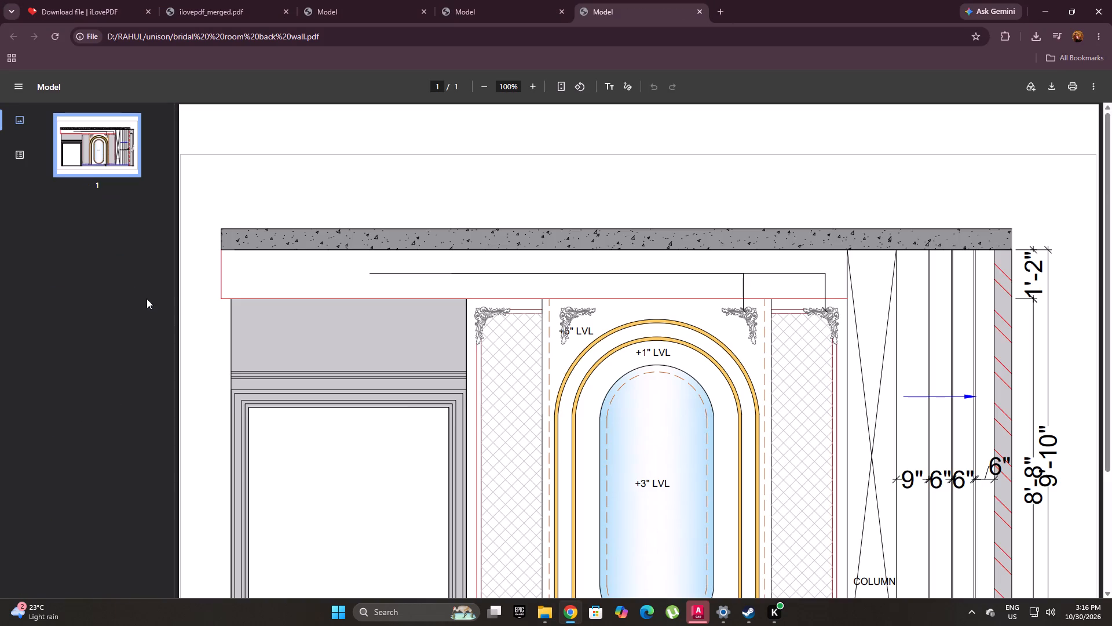
scroll(957, 497, "down", 4)
left_click(692, 14)
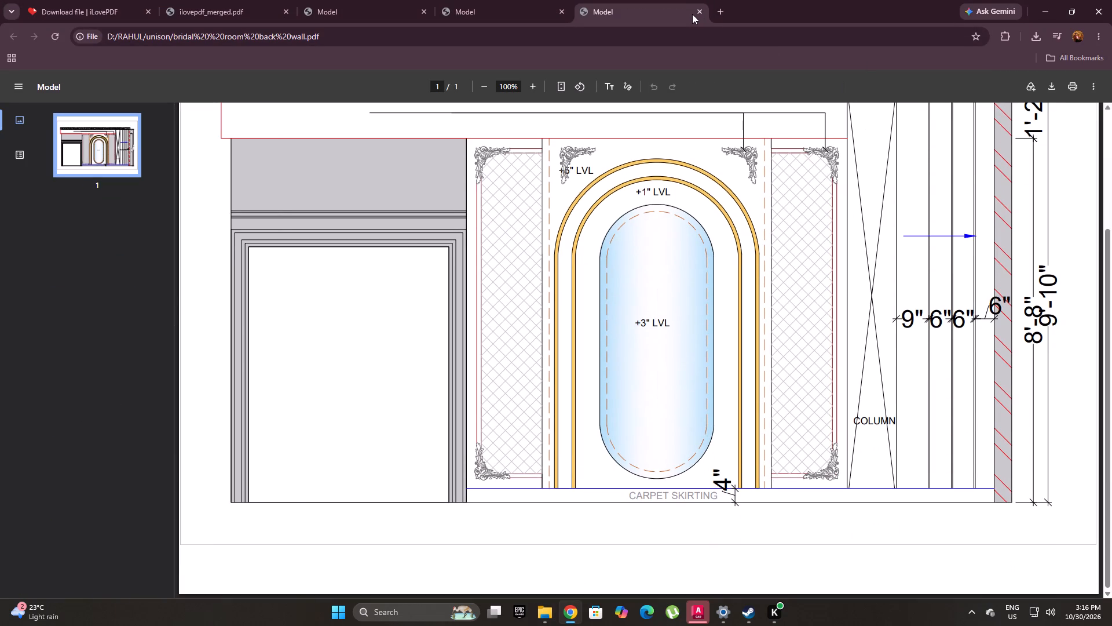
left_click(695, 10)
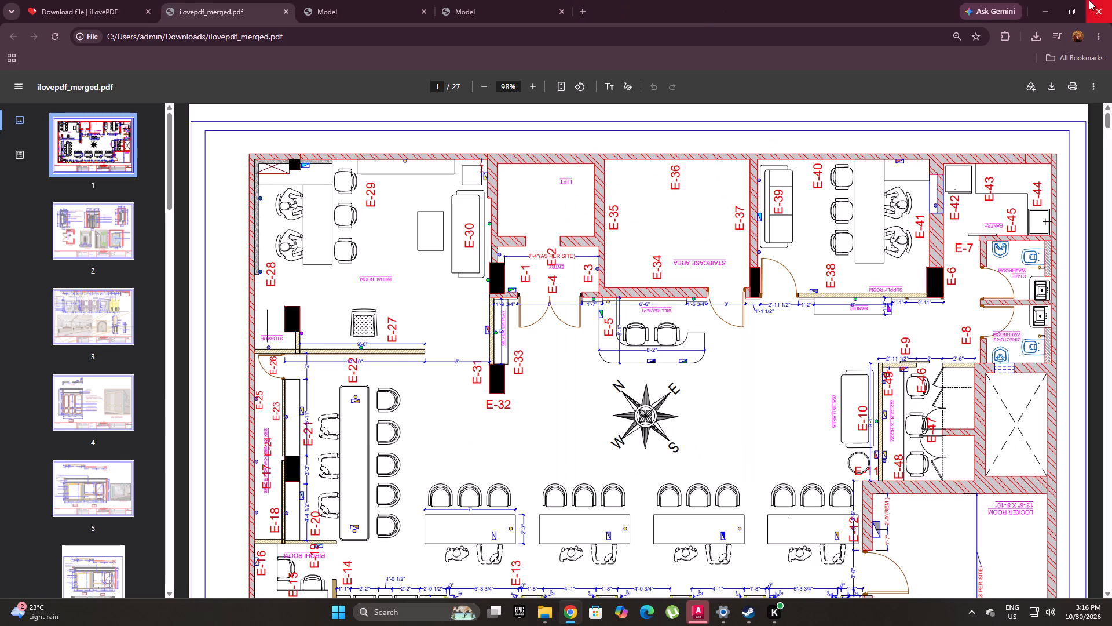
left_click(1036, 2)
Browse the reference images in the wardrobe folder inside RAHUL.
left_click(17, 37)
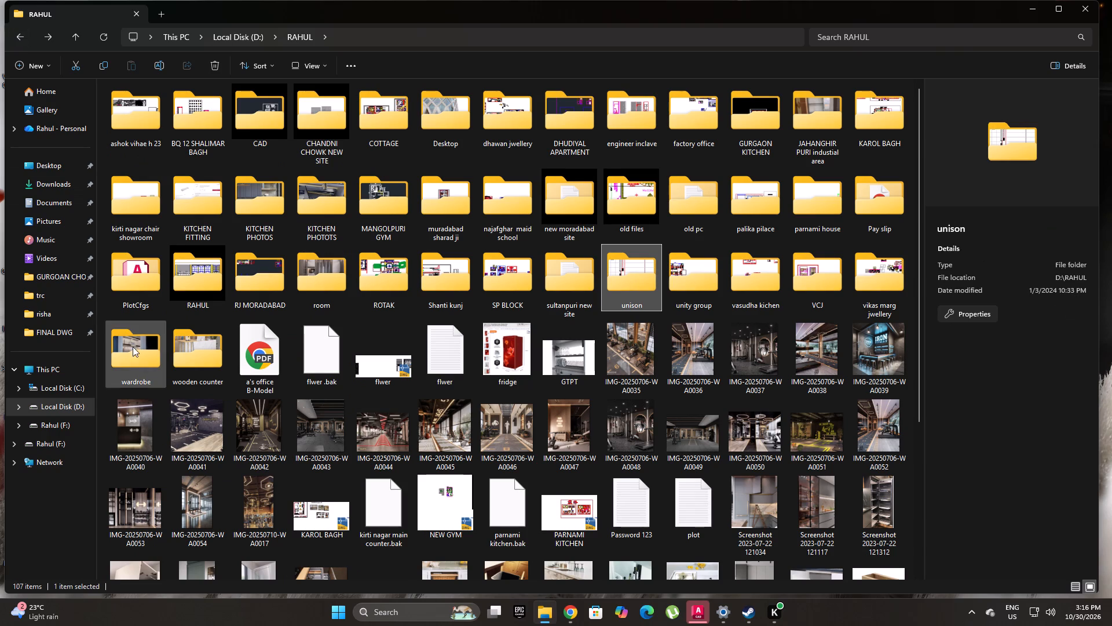
double_click(136, 354)
scroll(138, 339, "down", 1)
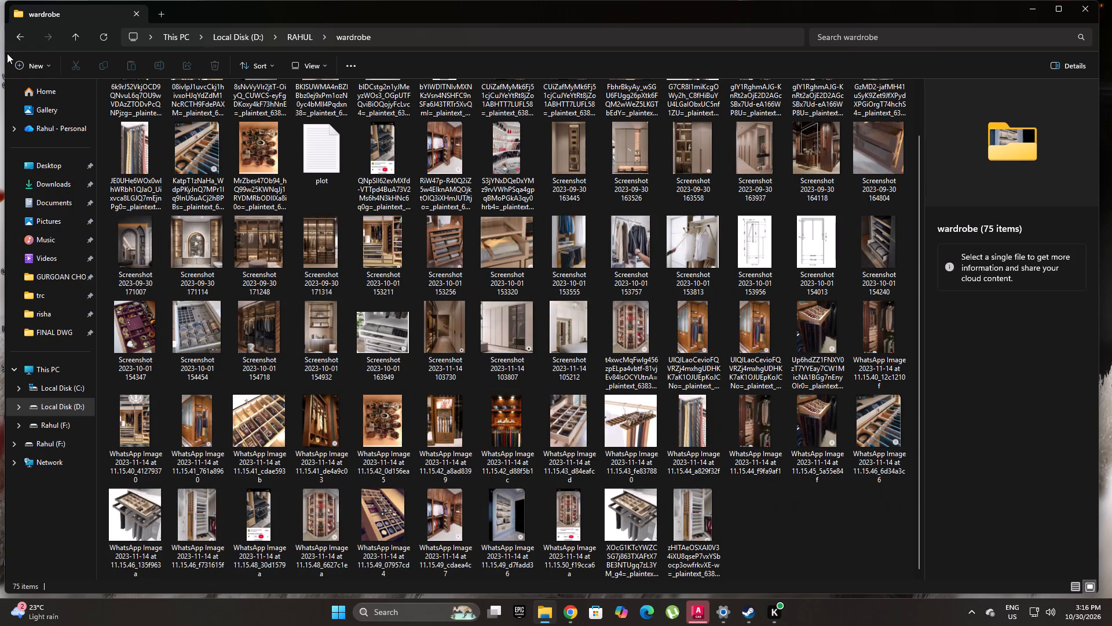
left_click(21, 31)
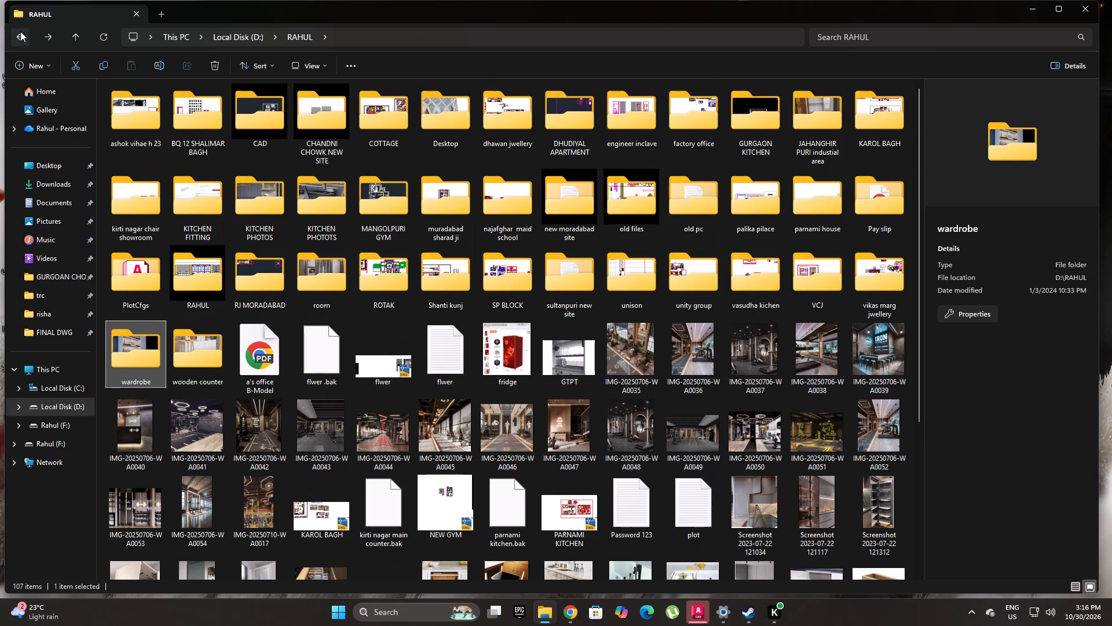
Examine the BASEMENT LAYOUT A3, DIYA UNIT COUNTER and WALL E 1 FINAL PDFs in the RJ MORADABAD project's FINAL PDF folder.
double_click(255, 280)
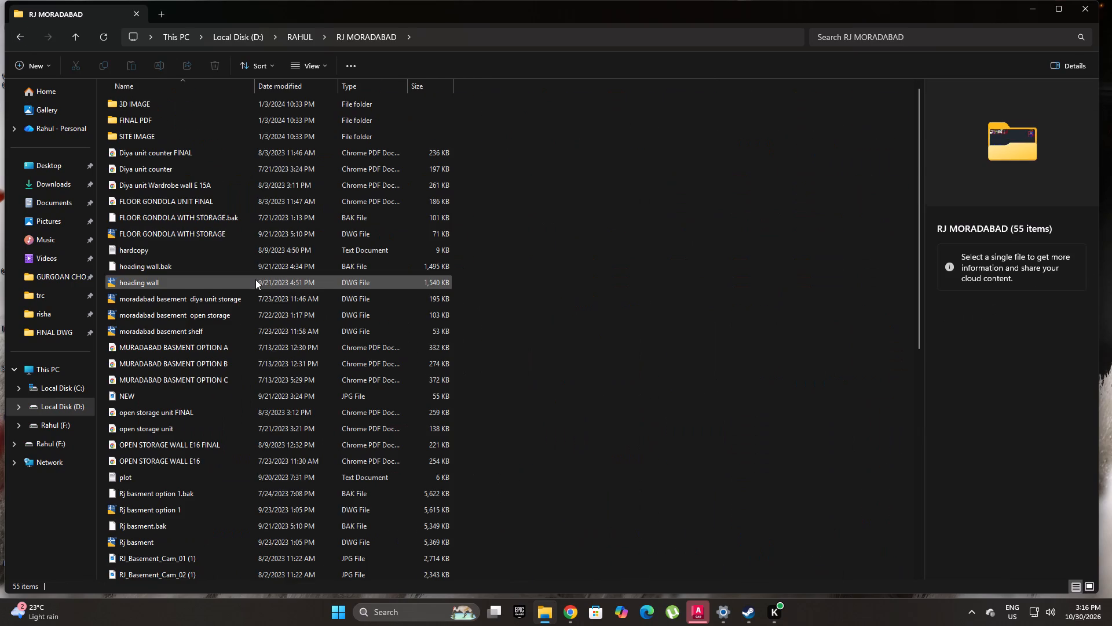
double_click(205, 117)
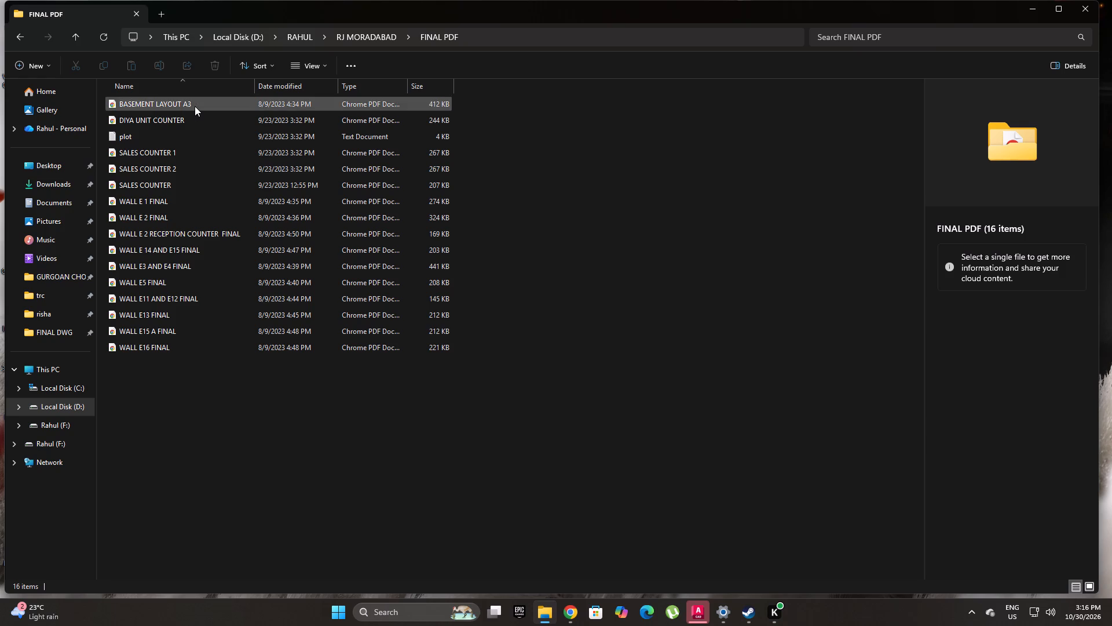
double_click(195, 106)
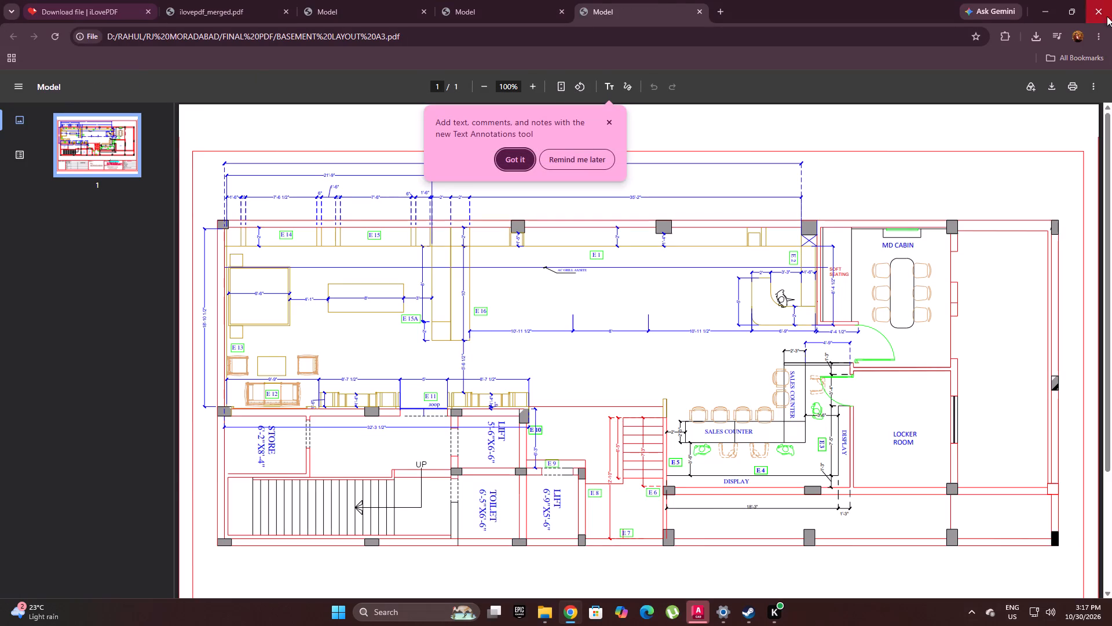
left_click(1044, 4)
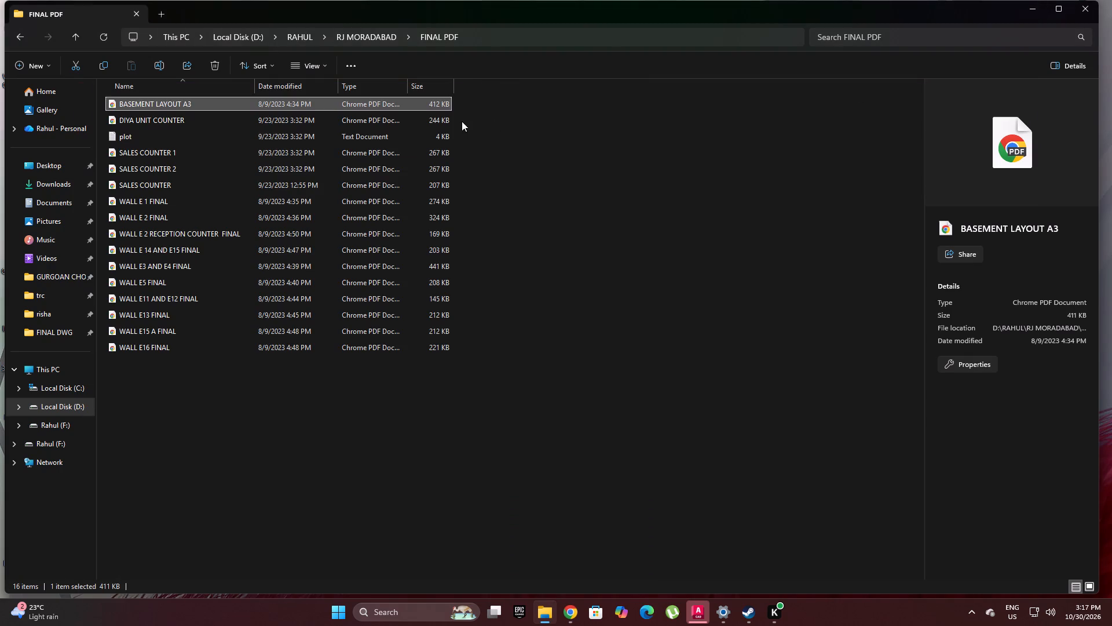
double_click(261, 121)
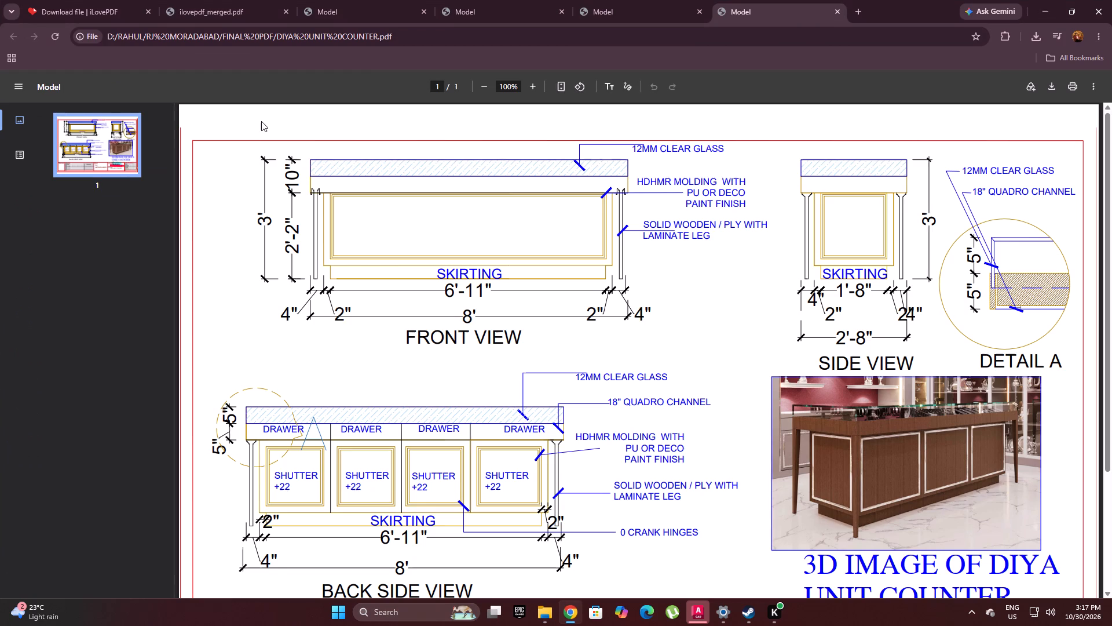
scroll(394, 259, "down", 2)
scroll(394, 260, "up", 2)
left_click(1054, 16)
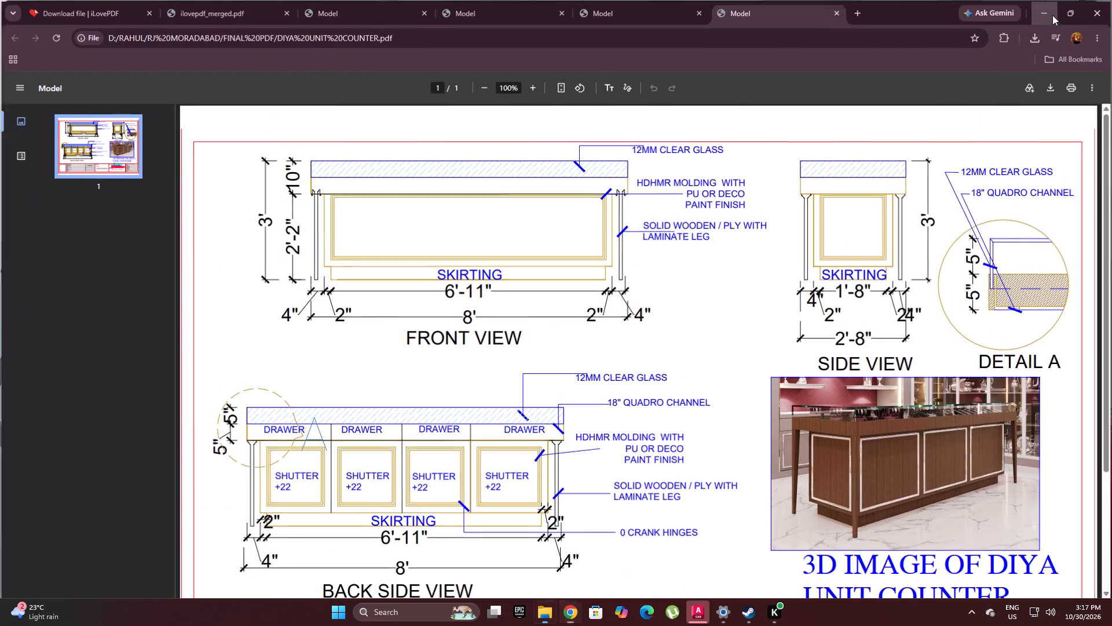
double_click(250, 205)
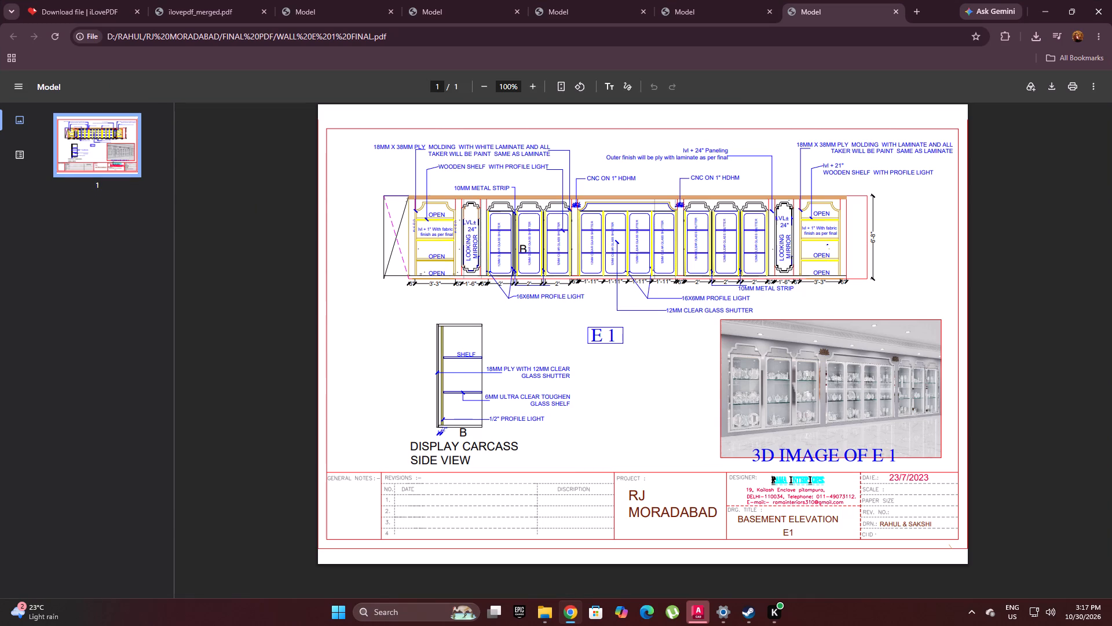
scroll(726, 288, "up", 1)
scroll(726, 288, "down", 1)
Close the open Model drawing tabs in the browser and return to the RJ MORADABAD FINAL PDF folder.
left_click(642, 11)
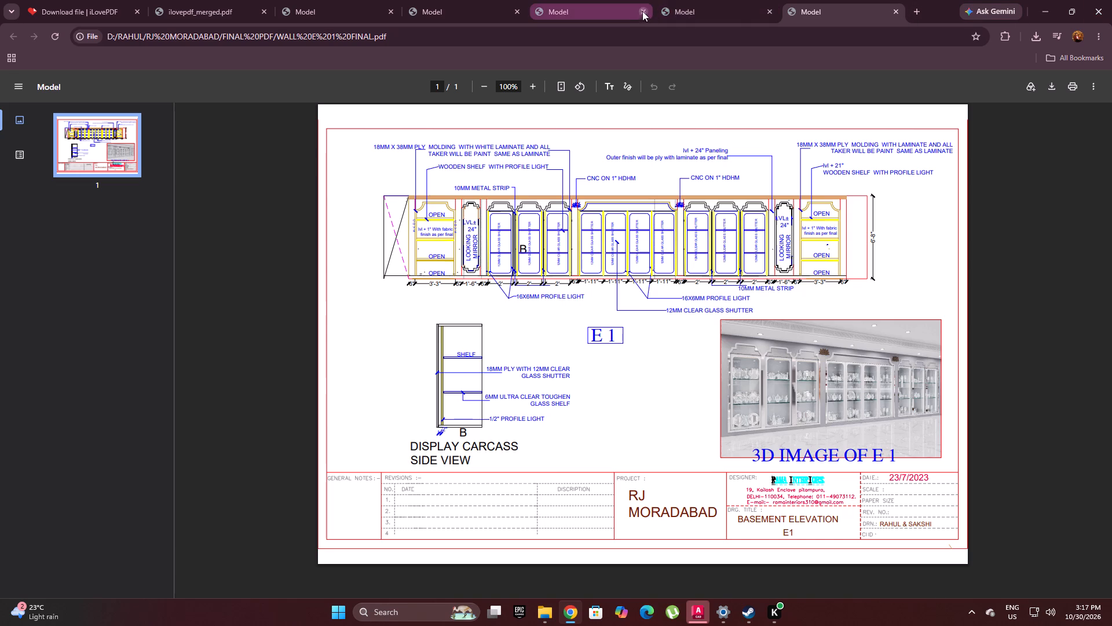
triple_click(393, 13)
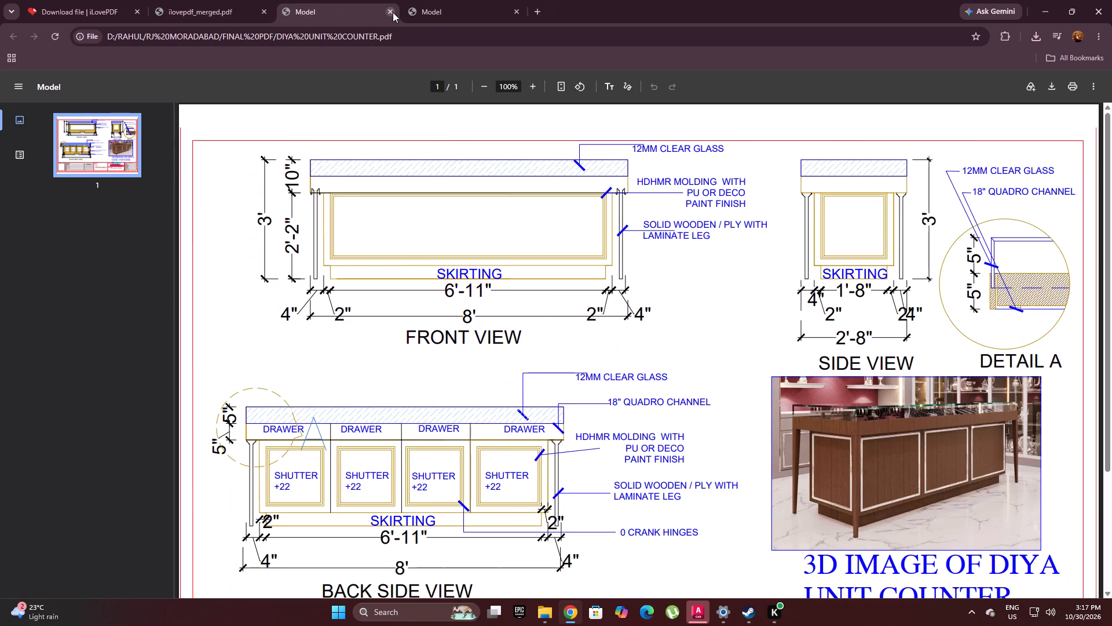
double_click(393, 12)
left_click(1051, 12)
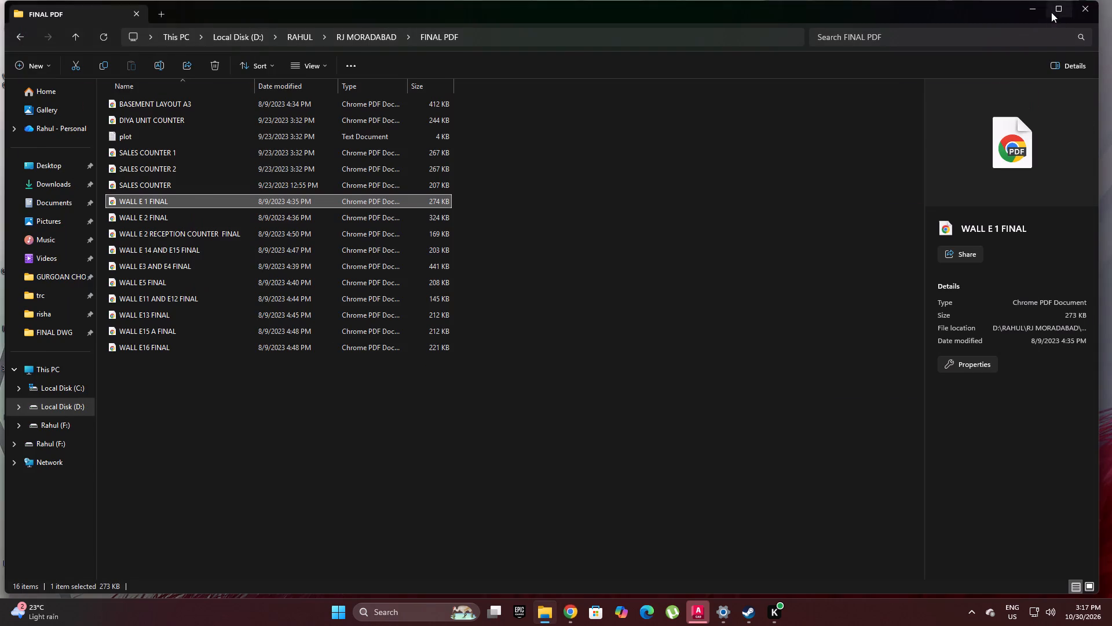
View the WALL E16 FINAL PDF from the RJ MORADABAD FINAL PDF folder and return to the folder window.
double_click(173, 353)
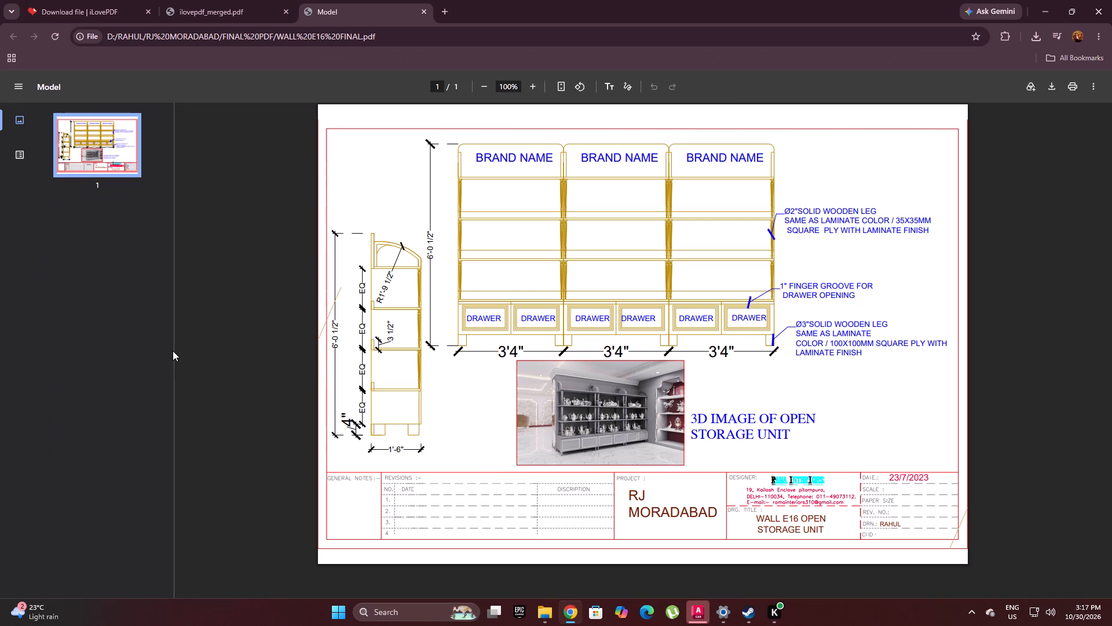
left_click(1051, 2)
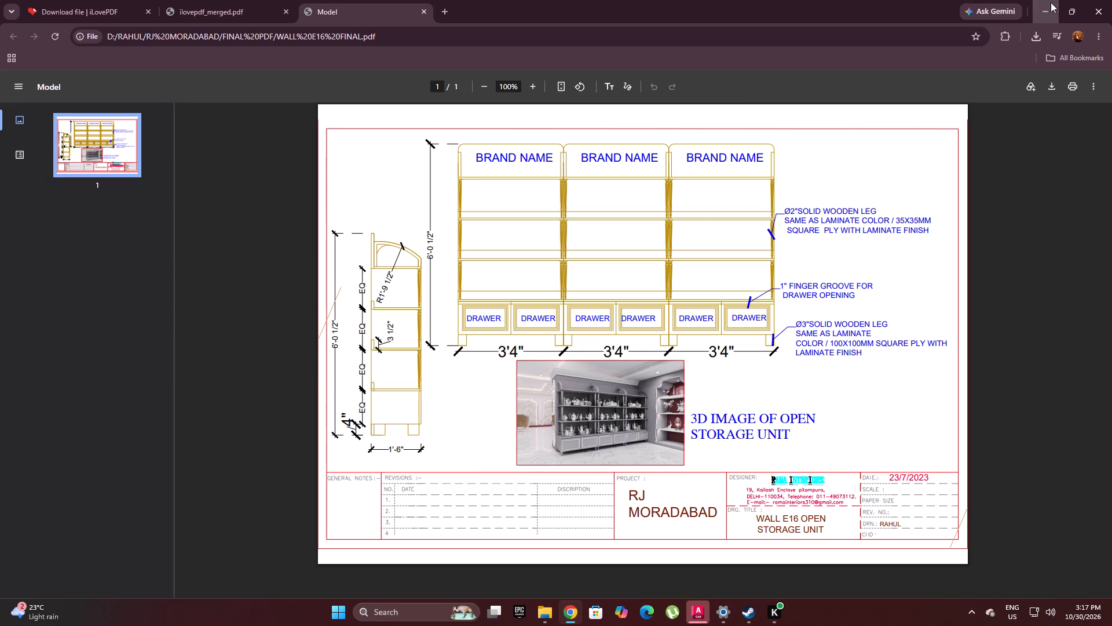
left_click(15, 29)
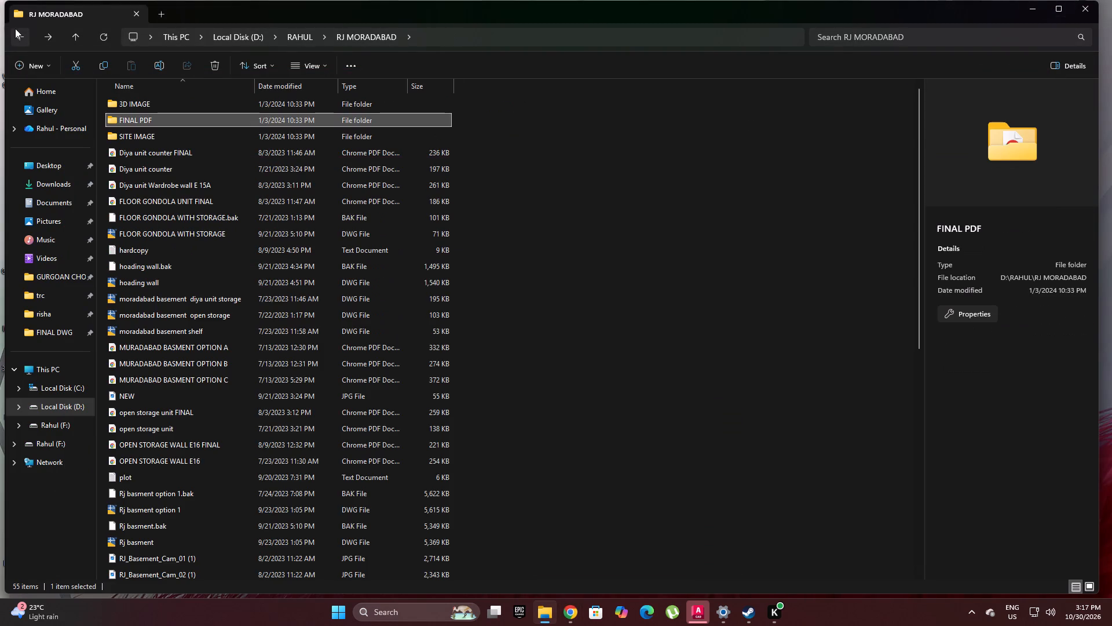
Check the 3D IMAGE folder and view the site photo in SITE IMAGE within RJ MORADABAD, then return to the RAHUL folder.
double_click(140, 103)
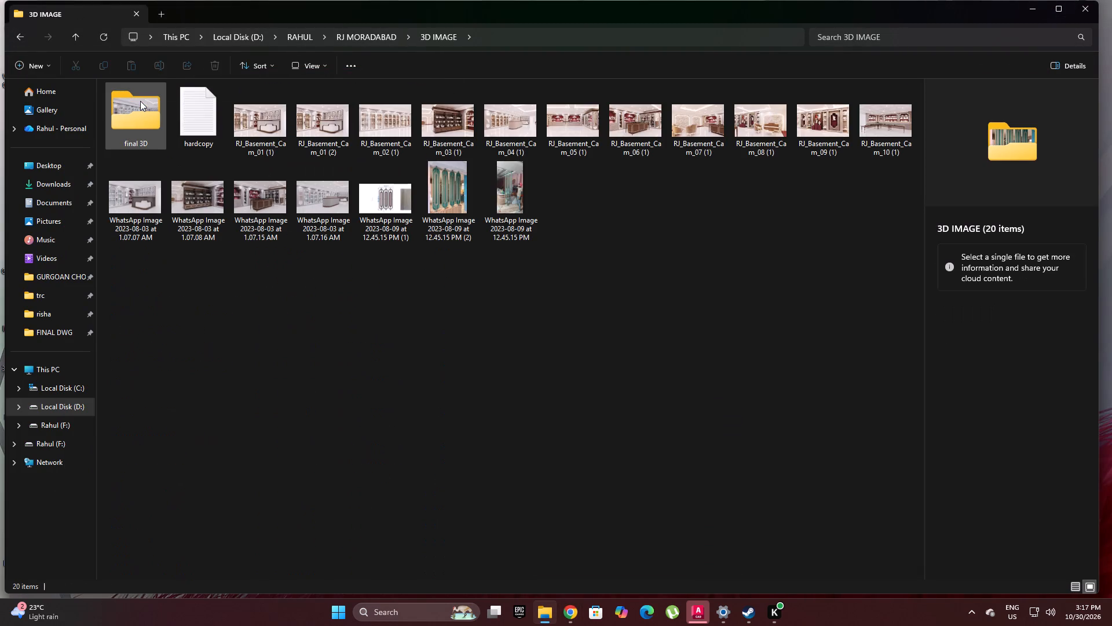
left_click(23, 36)
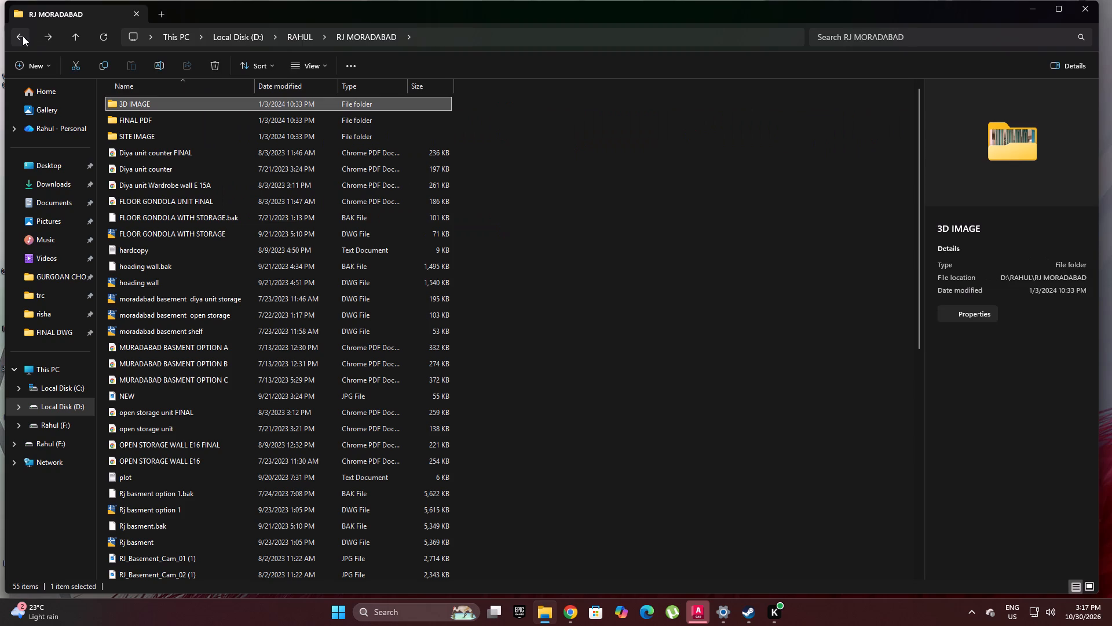
double_click(142, 138)
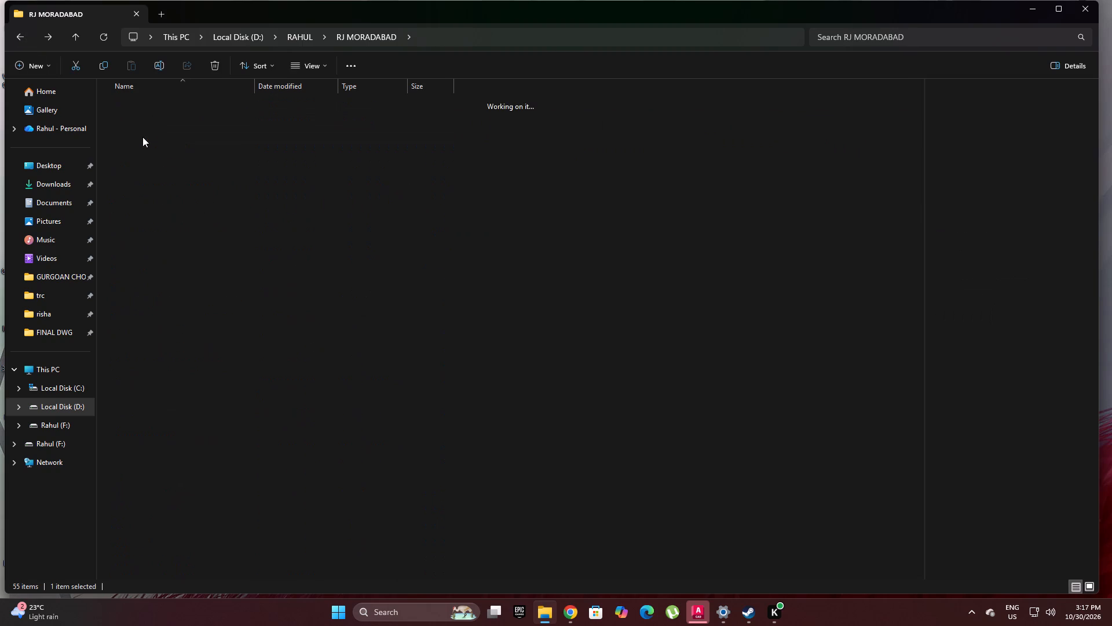
double_click(129, 103)
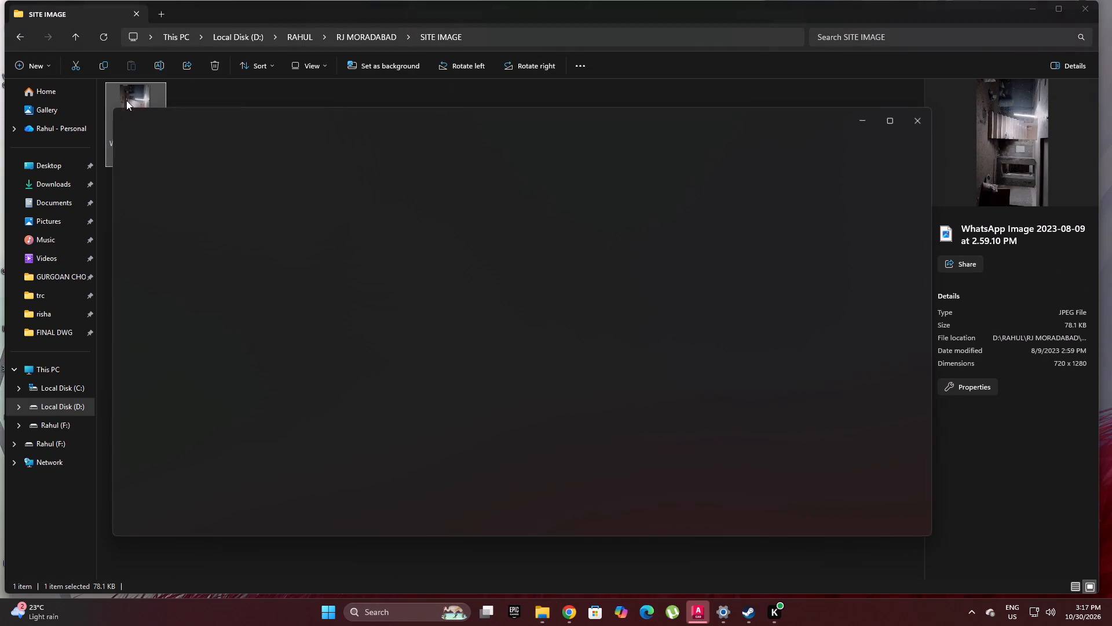
left_click(926, 129)
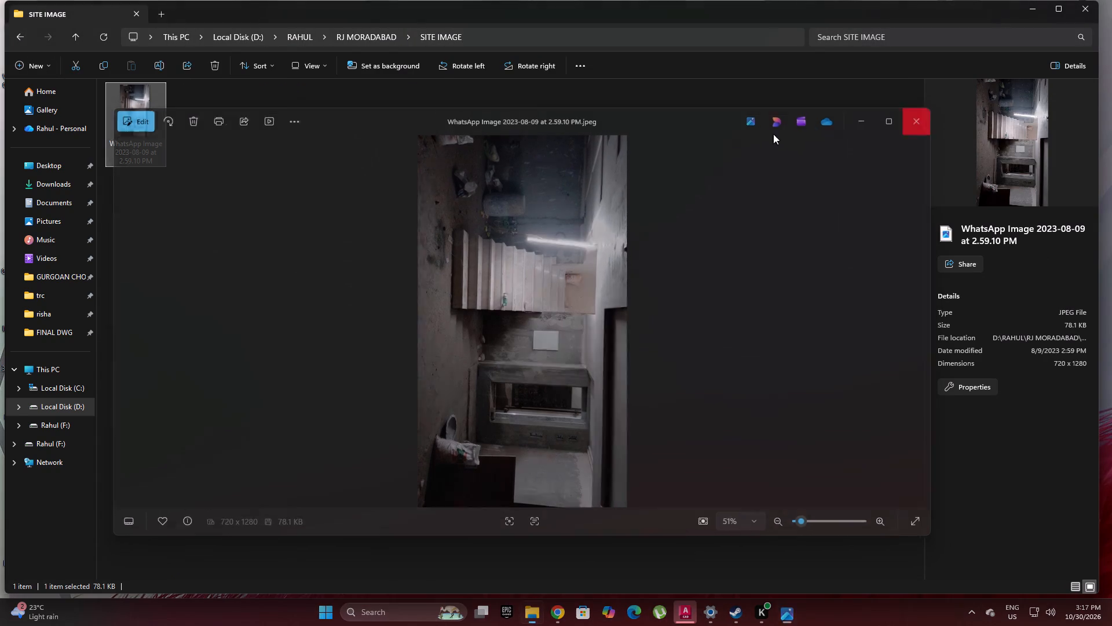
left_click(23, 30)
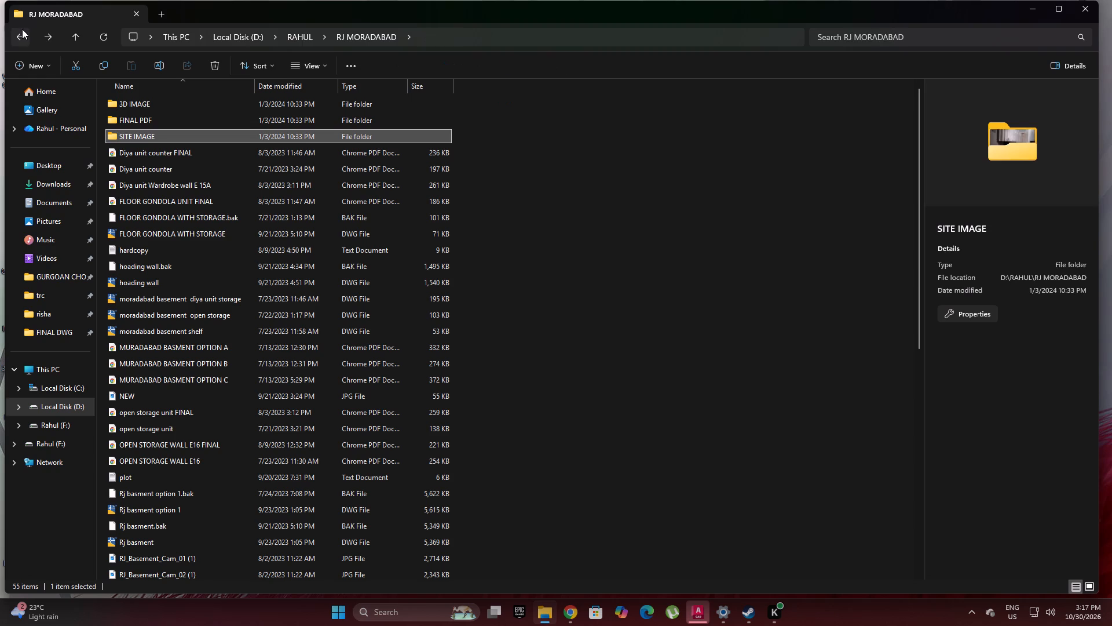
left_click(22, 29)
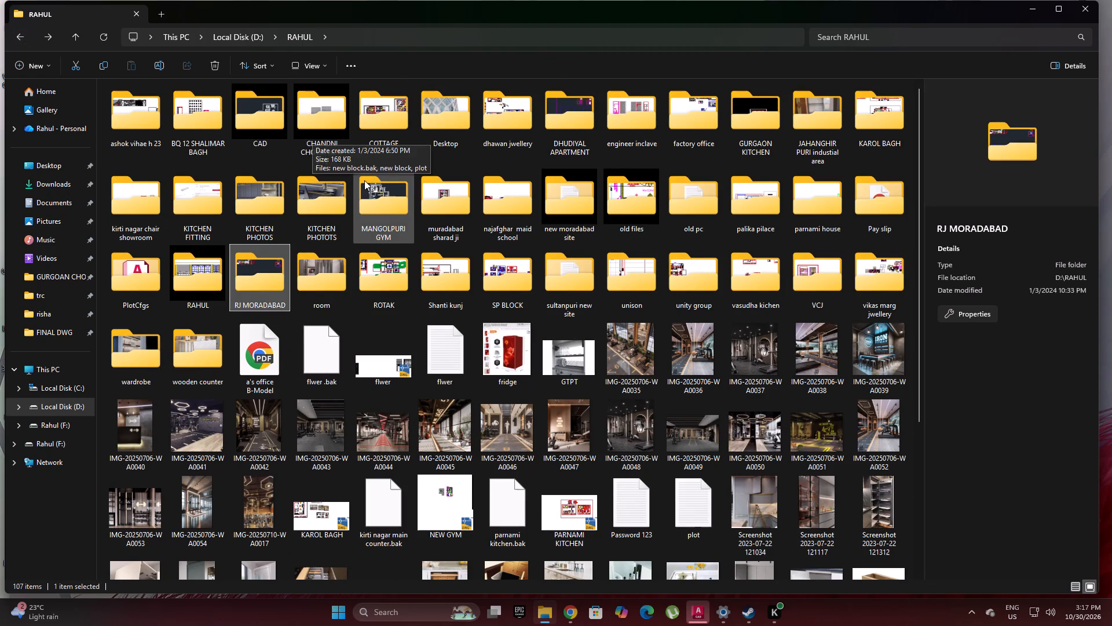
Look through the CHANDNI CHOWK NEW SITE and BQ 12 SHALIMAR BAGH project folders and return to RAHUL.
double_click(338, 144)
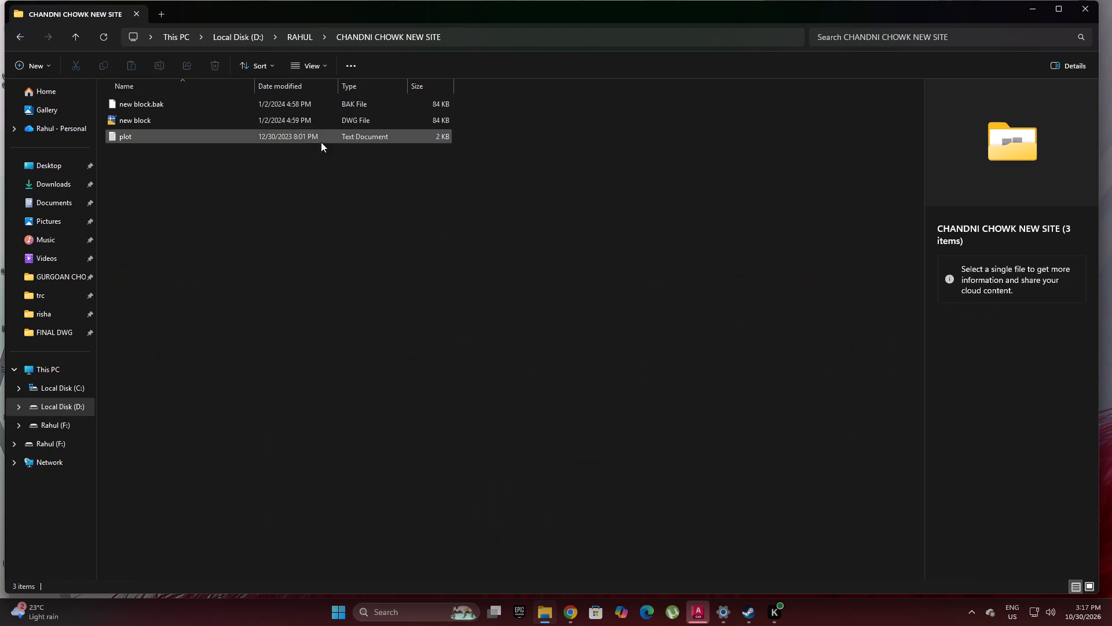
left_click(13, 34)
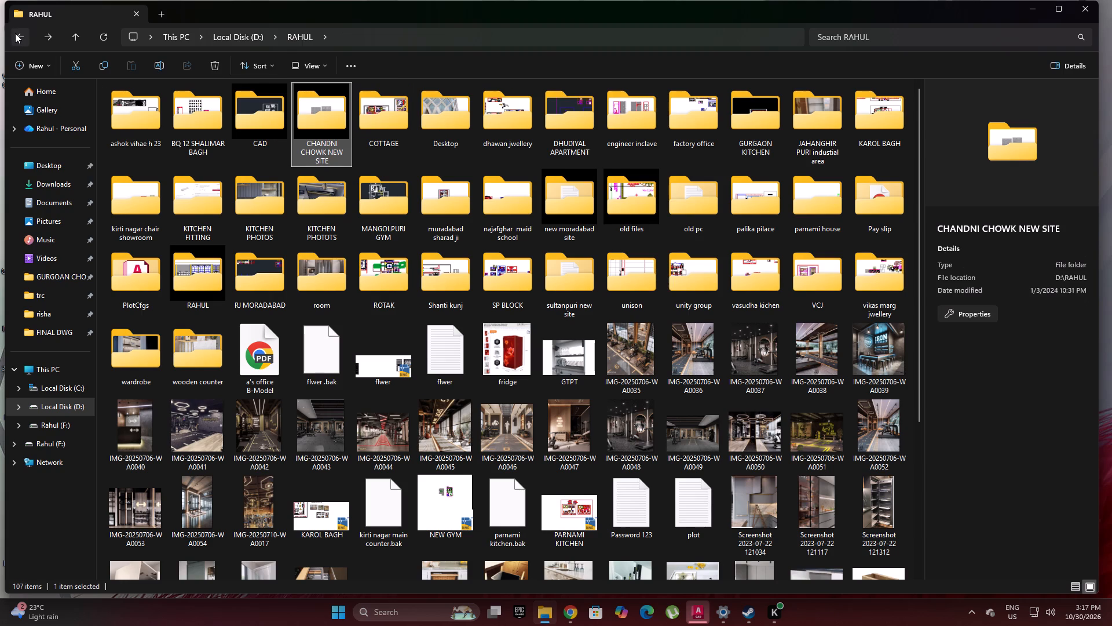
double_click(171, 108)
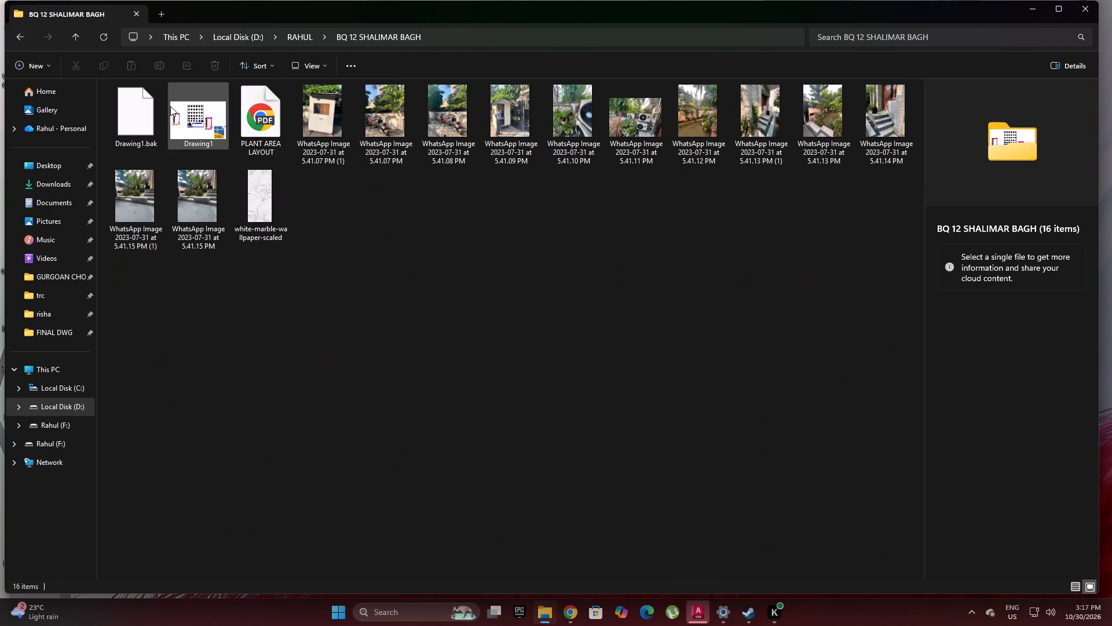
left_click(17, 35)
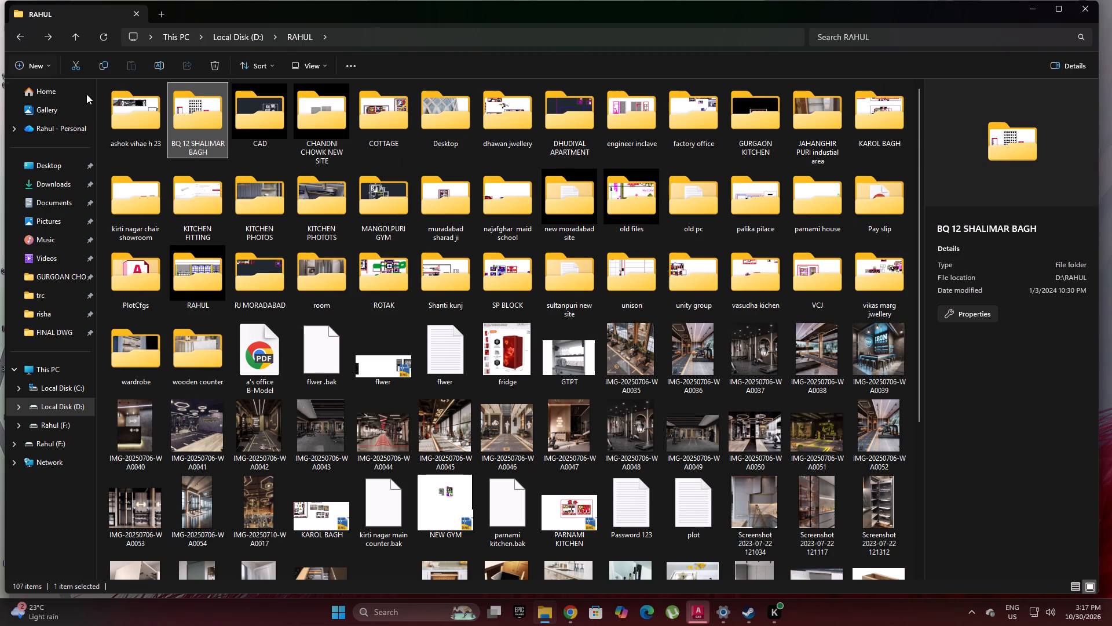
double_click(147, 138)
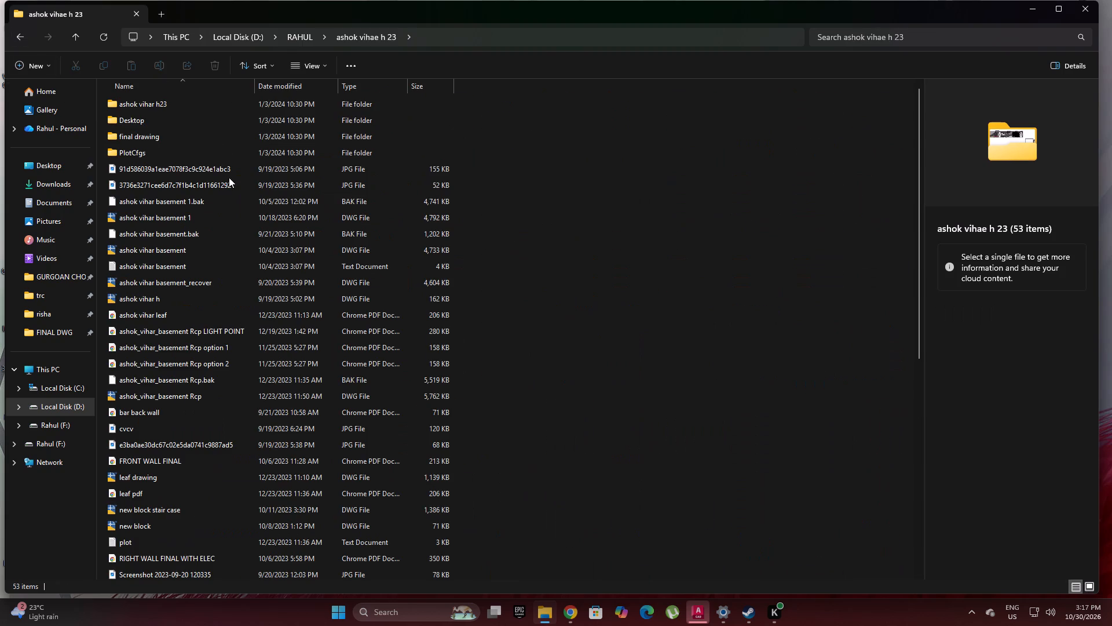
left_click(199, 127)
double_click(200, 136)
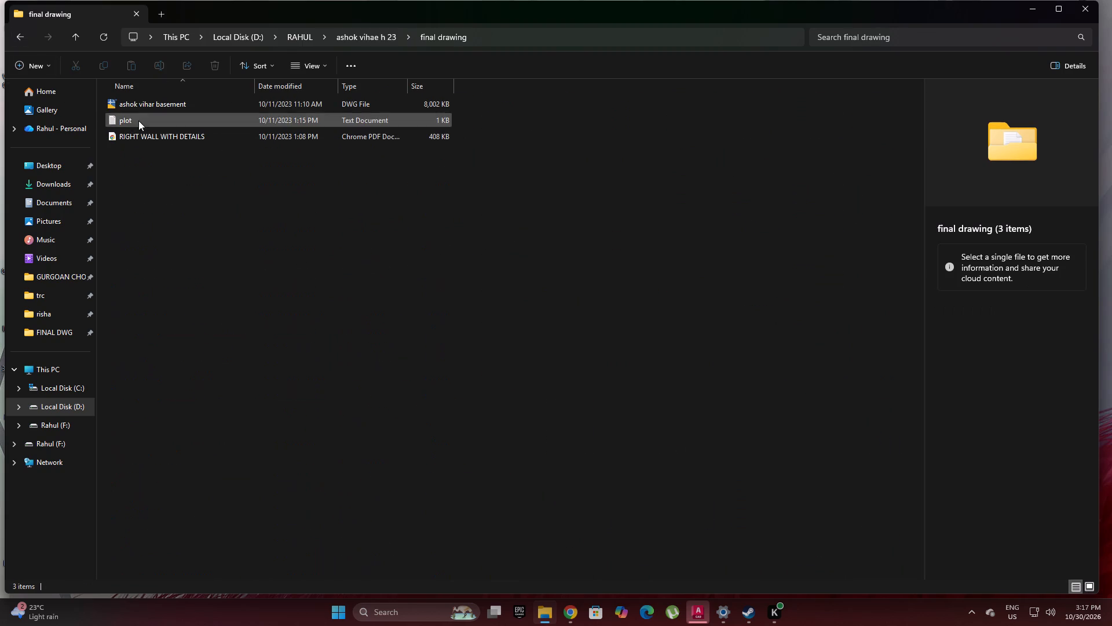
double_click(146, 132)
scroll(467, 293, "down", 1)
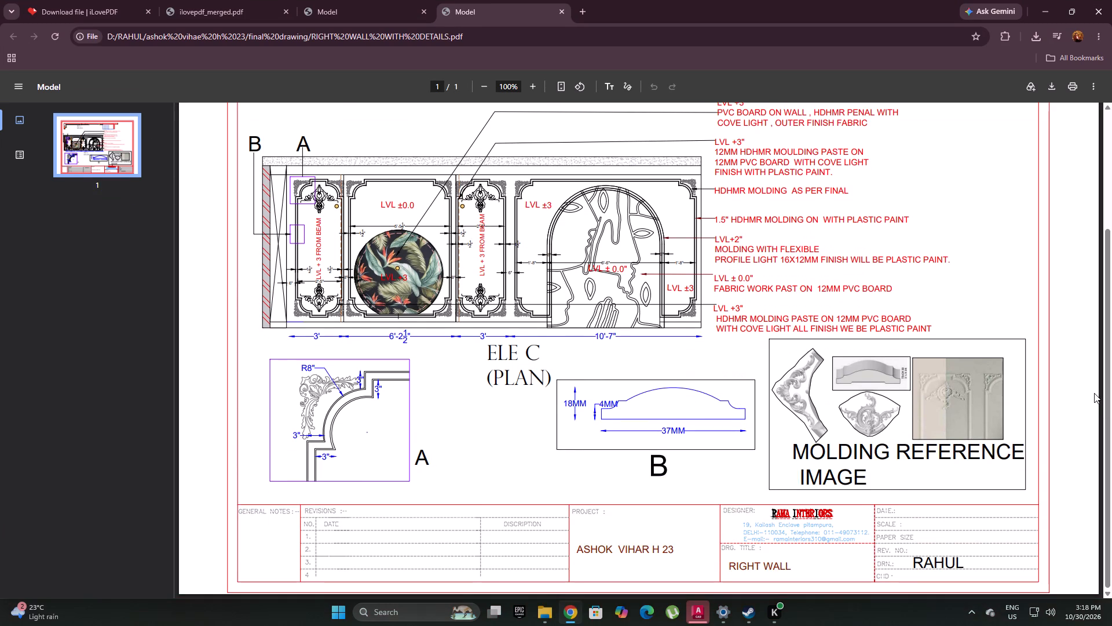
scroll(1076, 401, "up", 1)
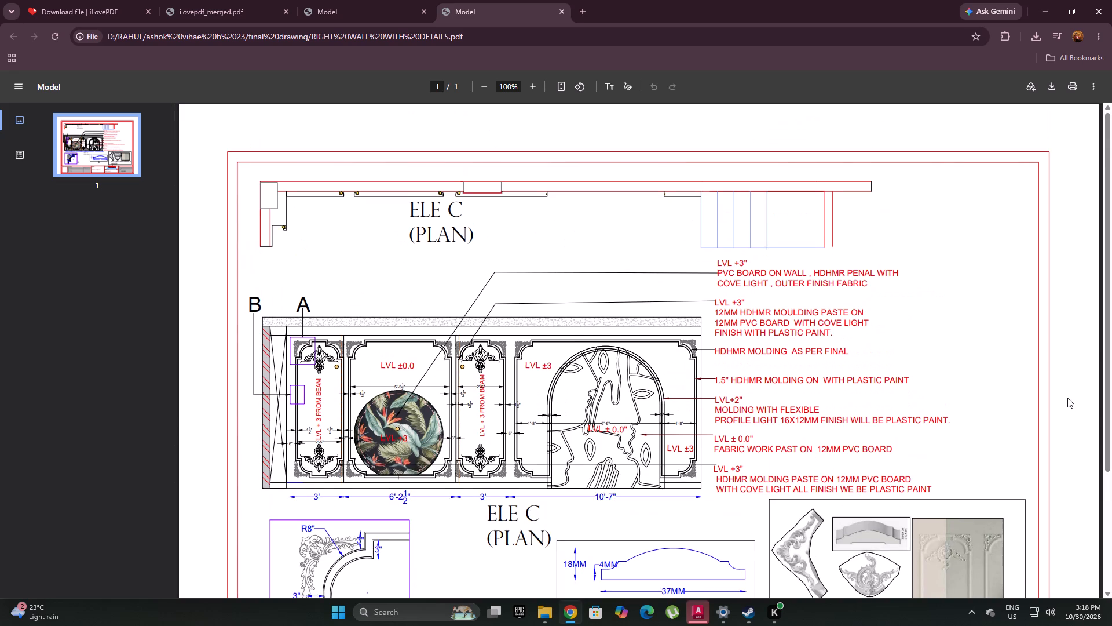
scroll(1063, 408, "down", 1)
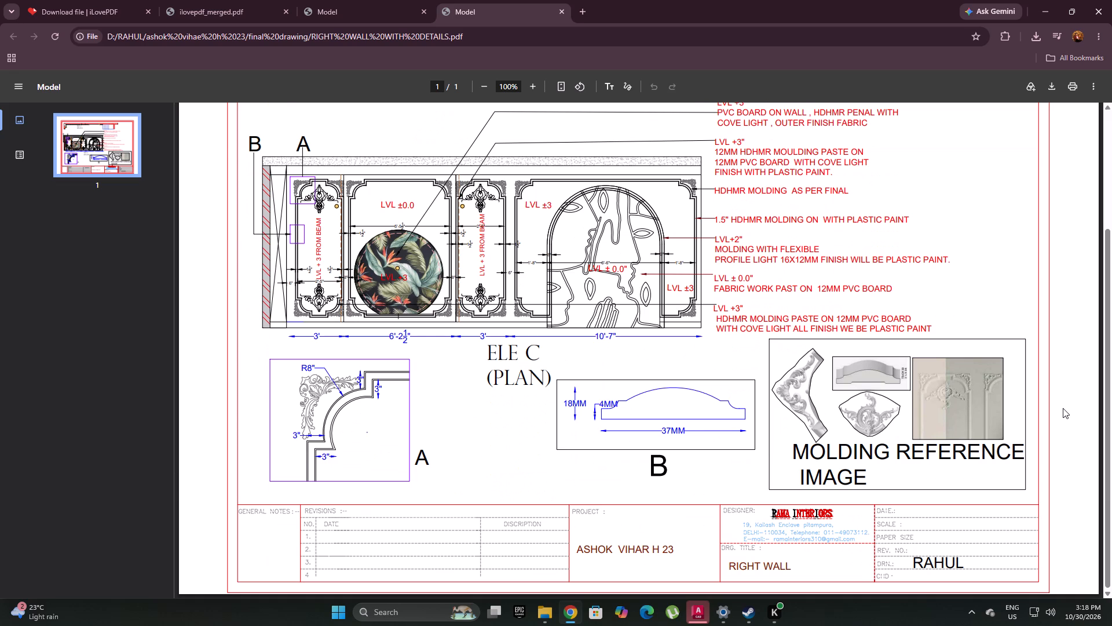
scroll(1063, 408, "up", 1)
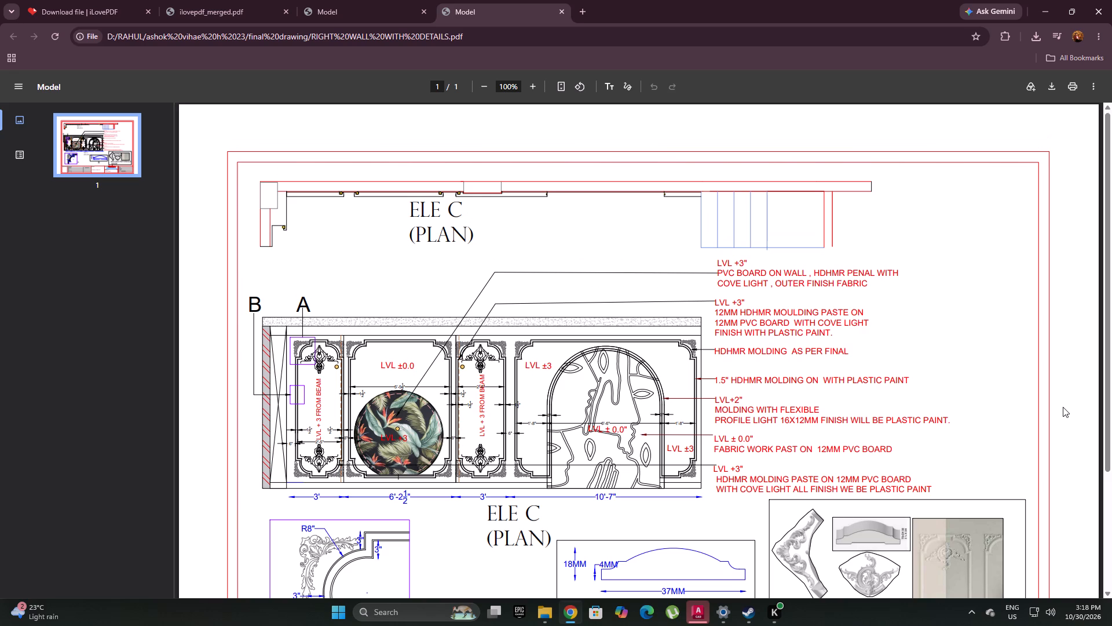
scroll(1062, 408, "down", 1)
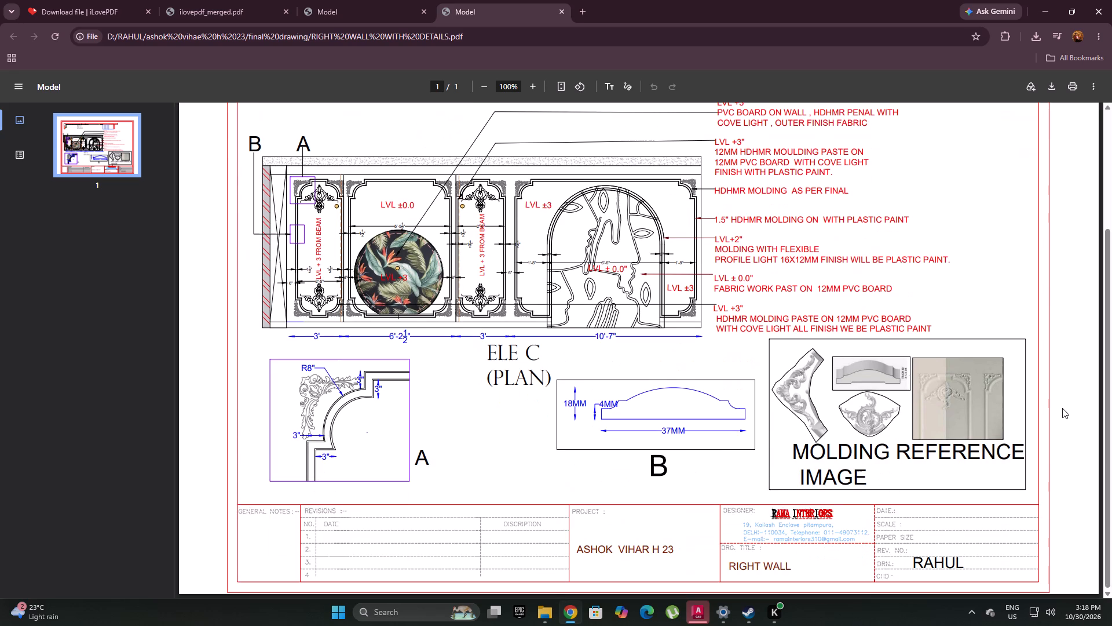
scroll(1062, 408, "down", 1)
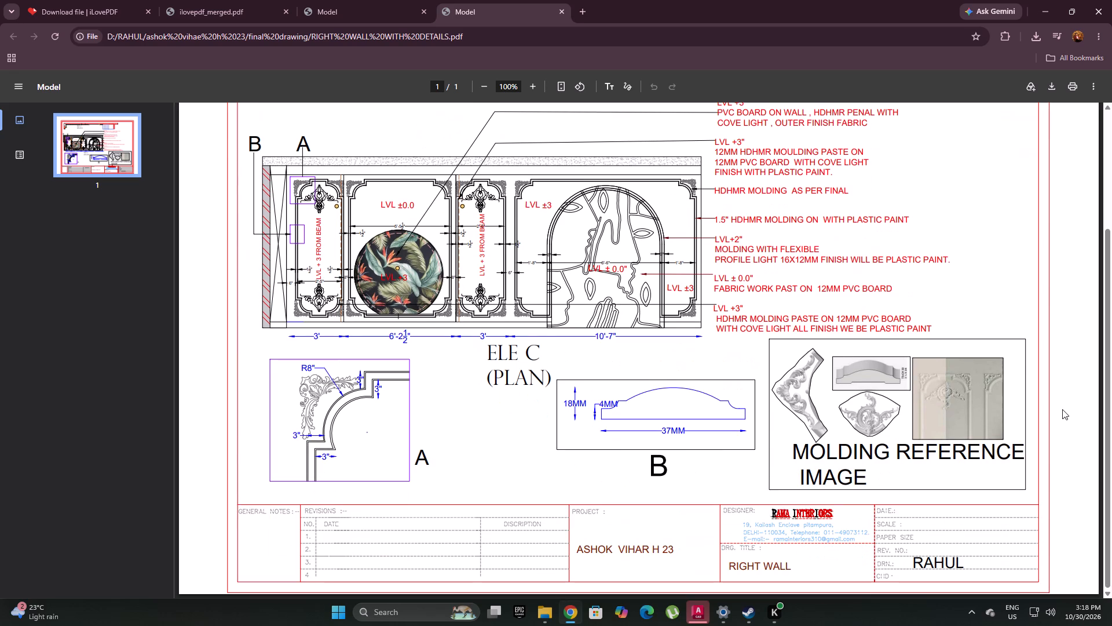
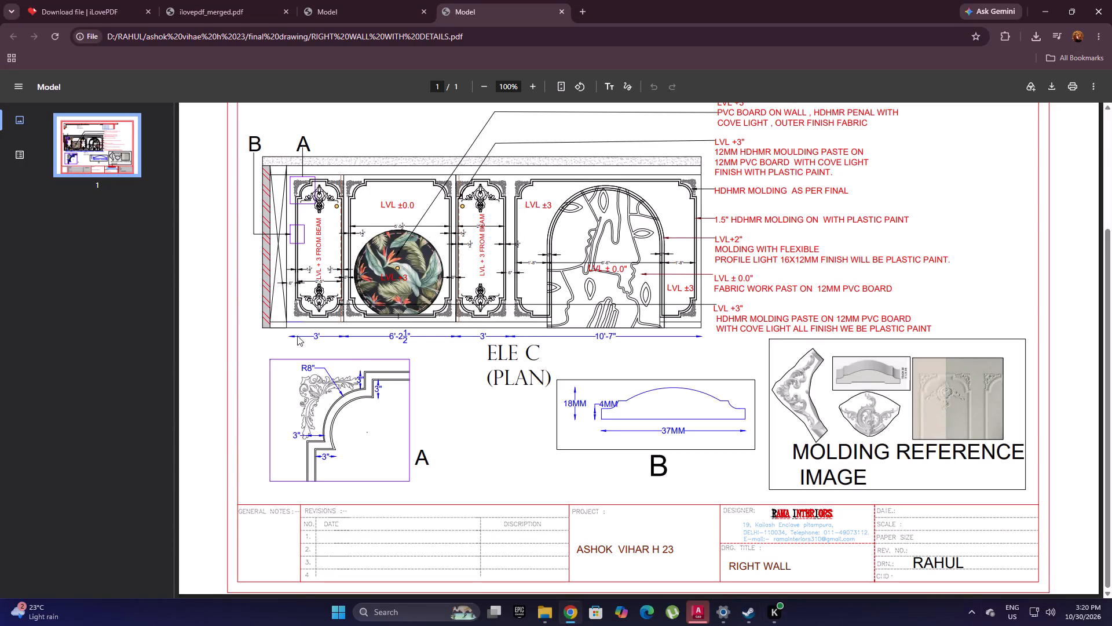
Examine the elevation and molding details on the Ashok Vihar RIGHT WALL drawing.
scroll(418, 336, "up", 4)
scroll(418, 339, "down", 2)
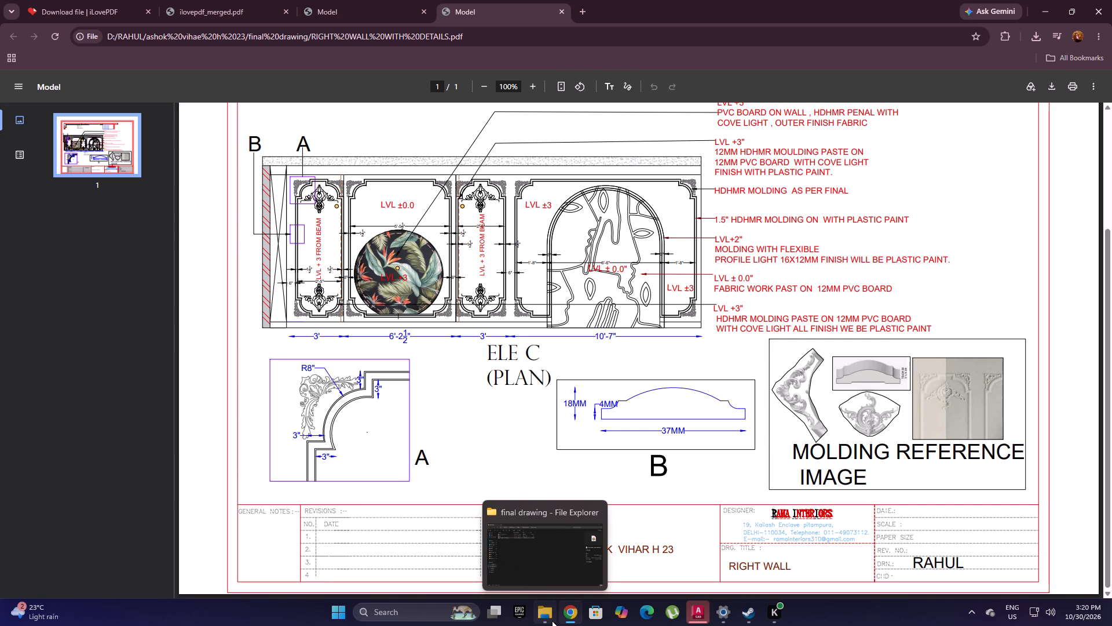
left_click(552, 621)
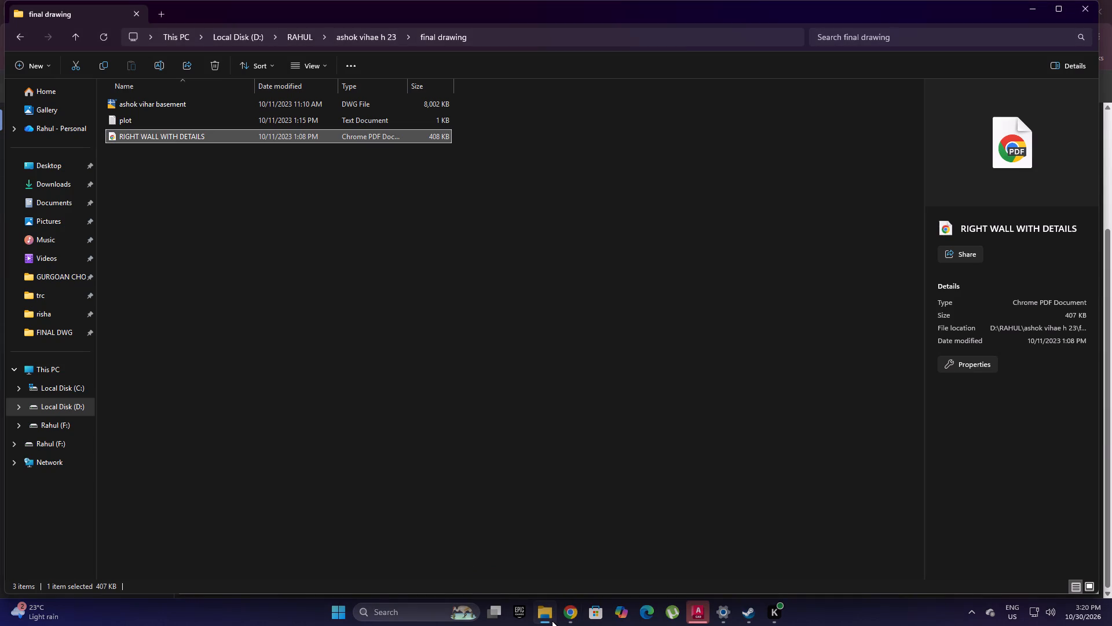
left_click(21, 34)
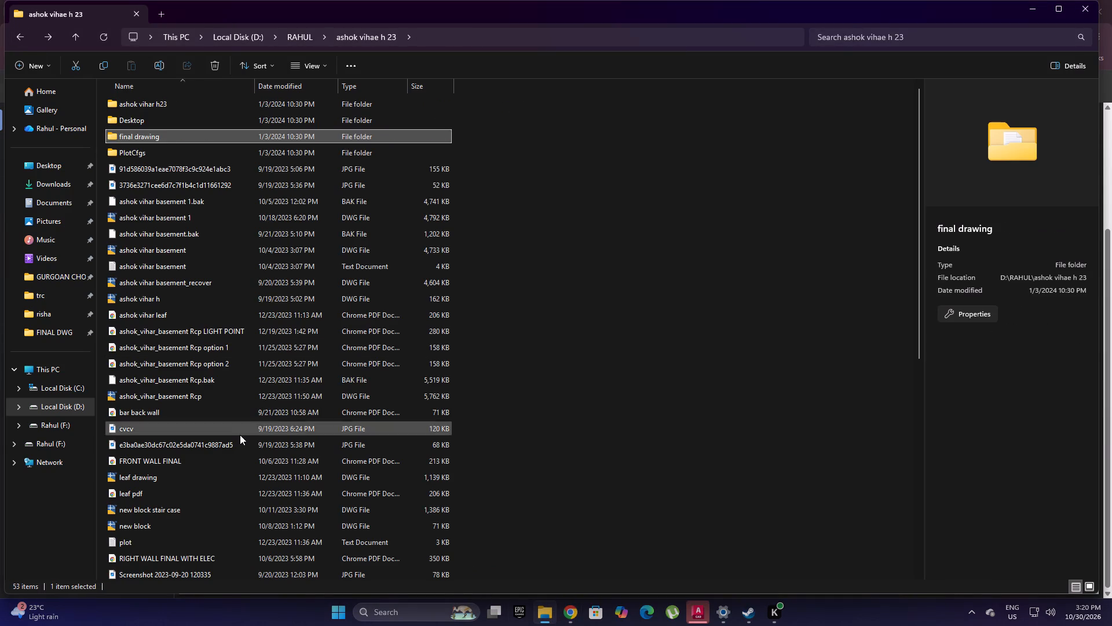
double_click(241, 465)
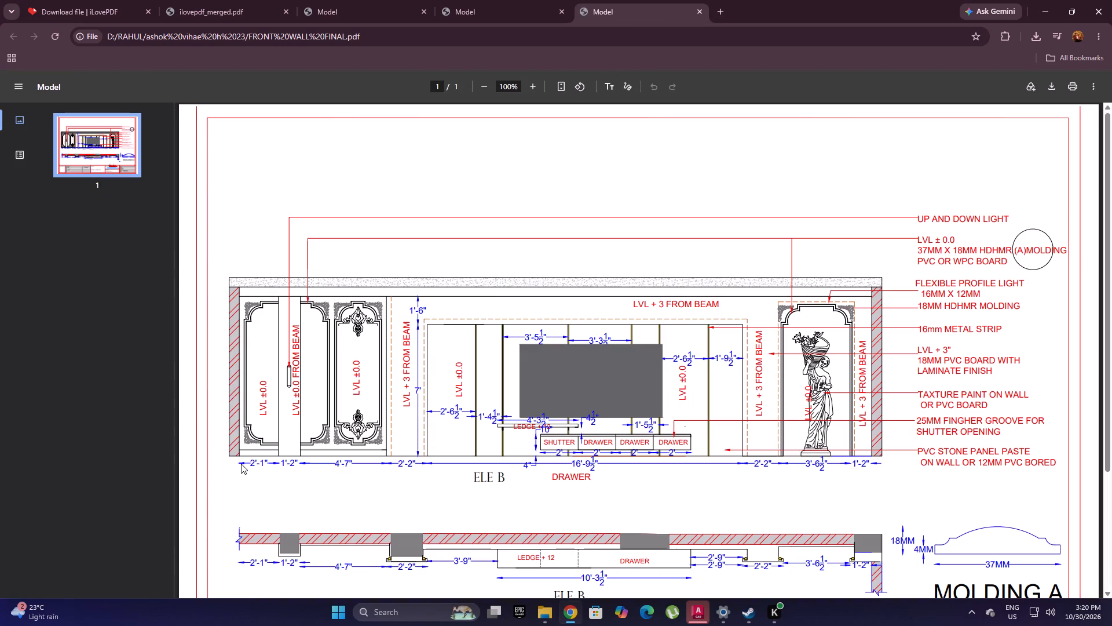
scroll(534, 470, "down", 1)
scroll(532, 471, "up", 1)
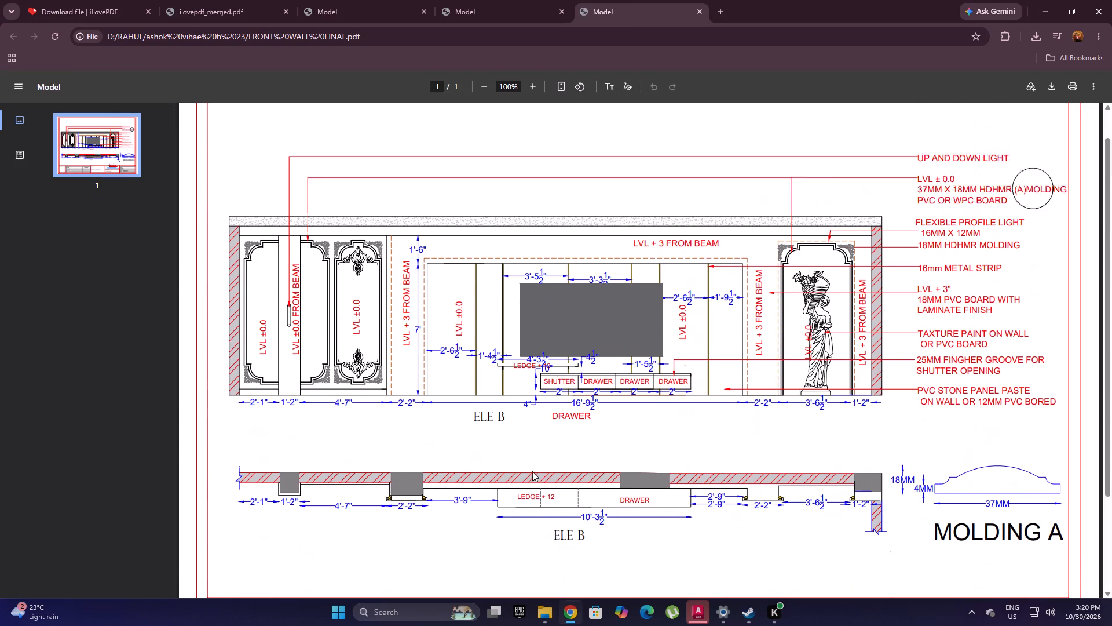
scroll(532, 471, "down", 2)
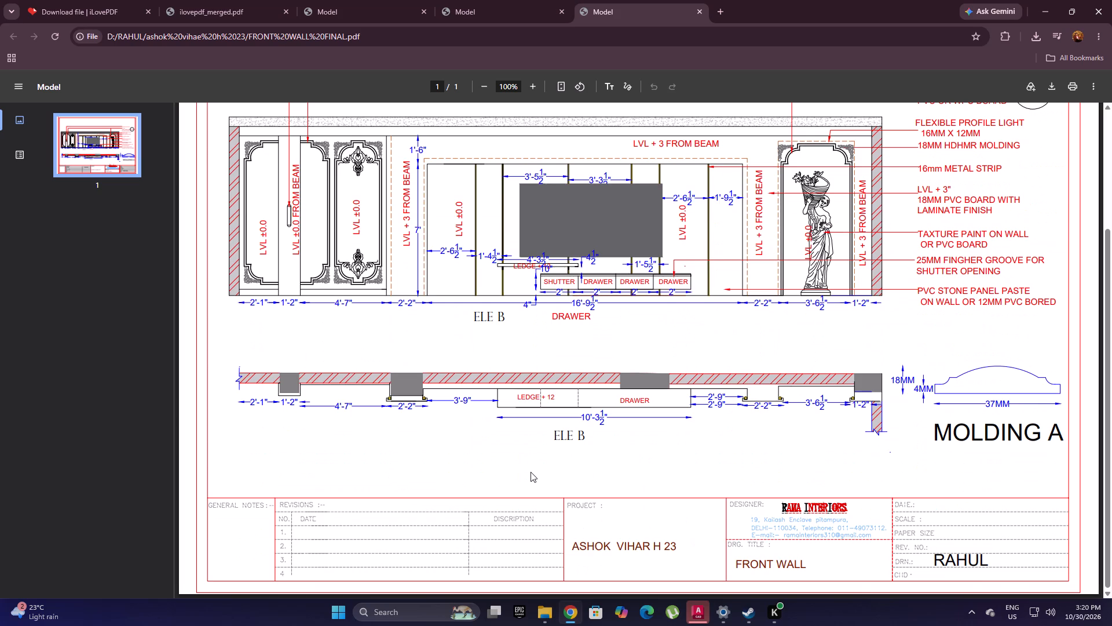
scroll(531, 472, "up", 1)
scroll(531, 472, "down", 3)
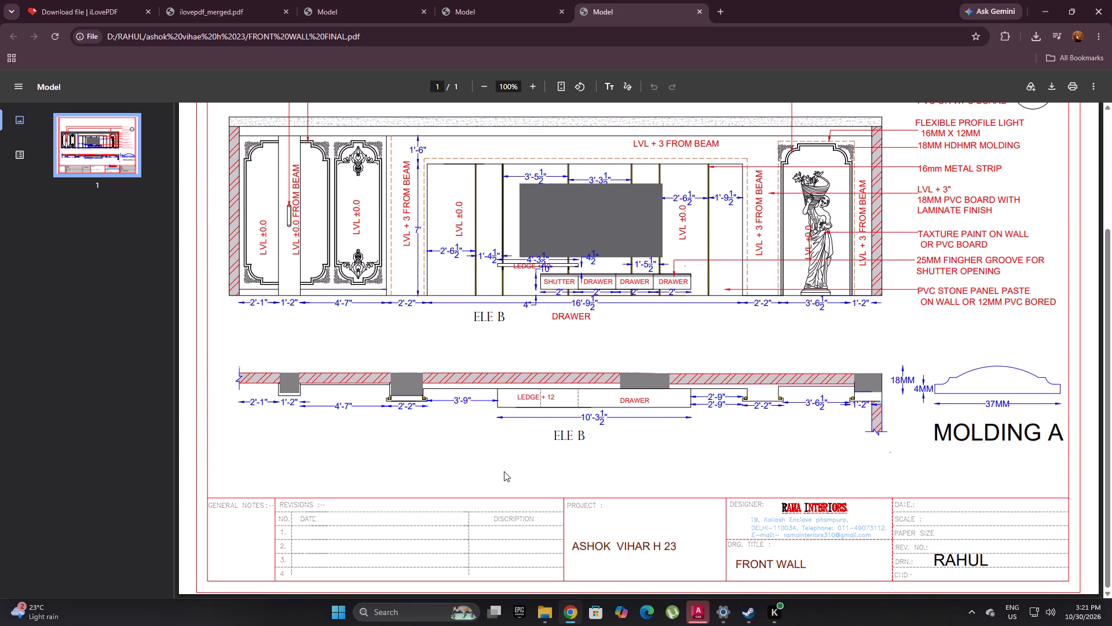
scroll(504, 471, "up", 1)
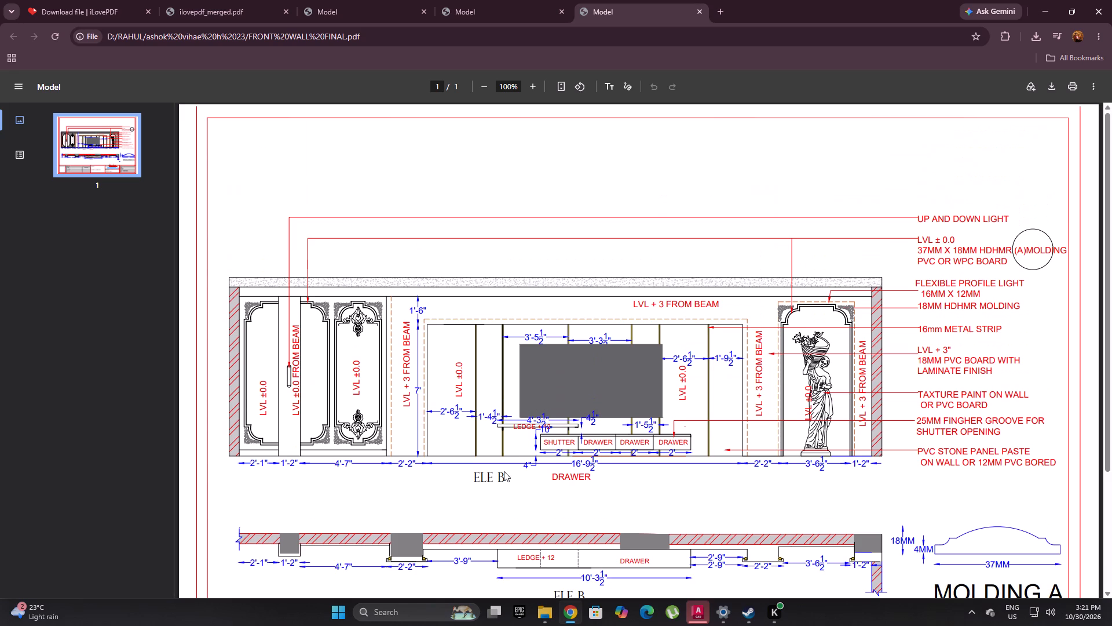
scroll(503, 471, "down", 1)
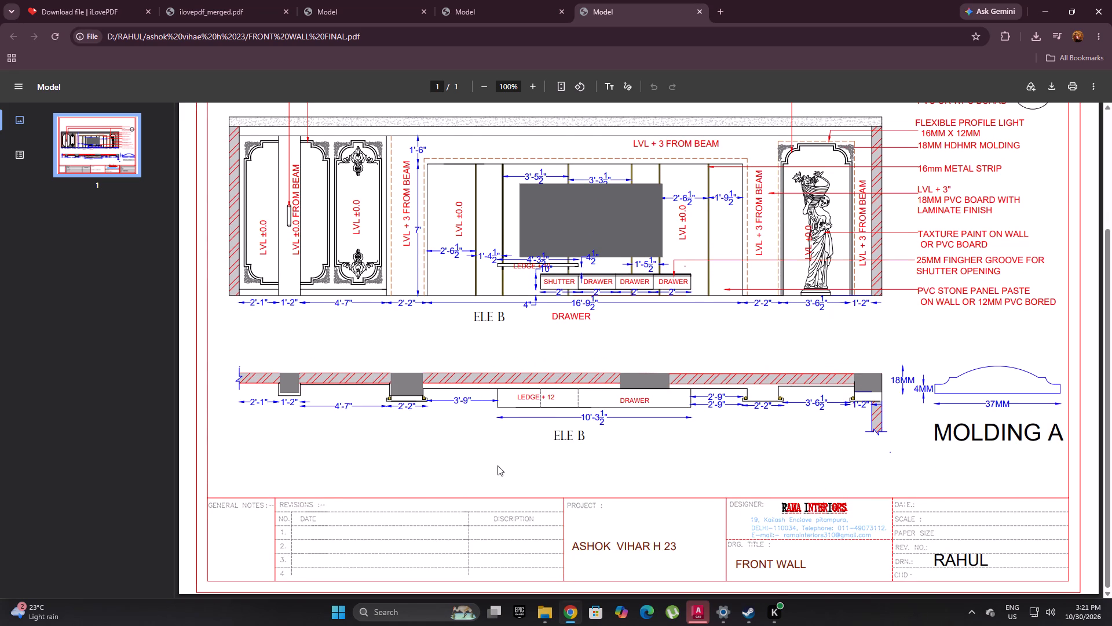
scroll(495, 465, "down", 2)
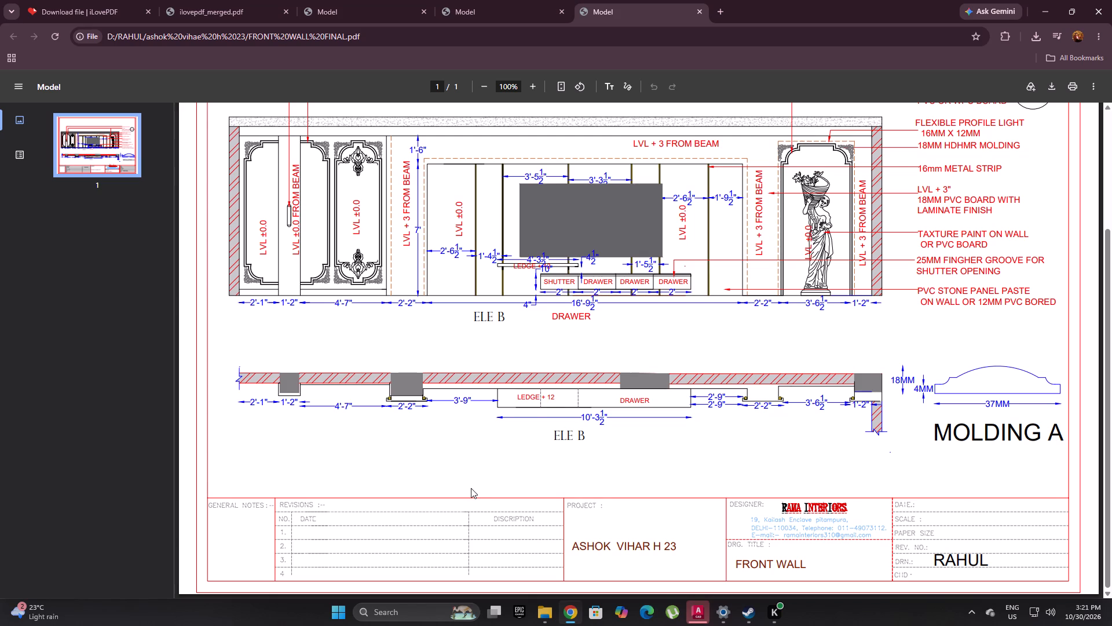
scroll(471, 487, "up", 1)
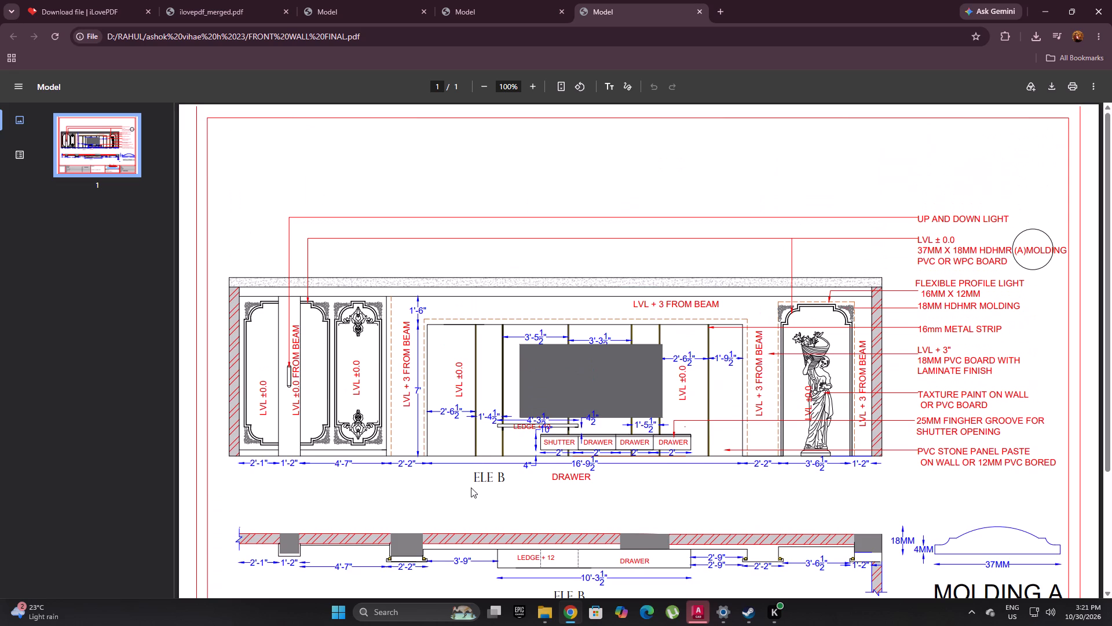
scroll(471, 487, "down", 1)
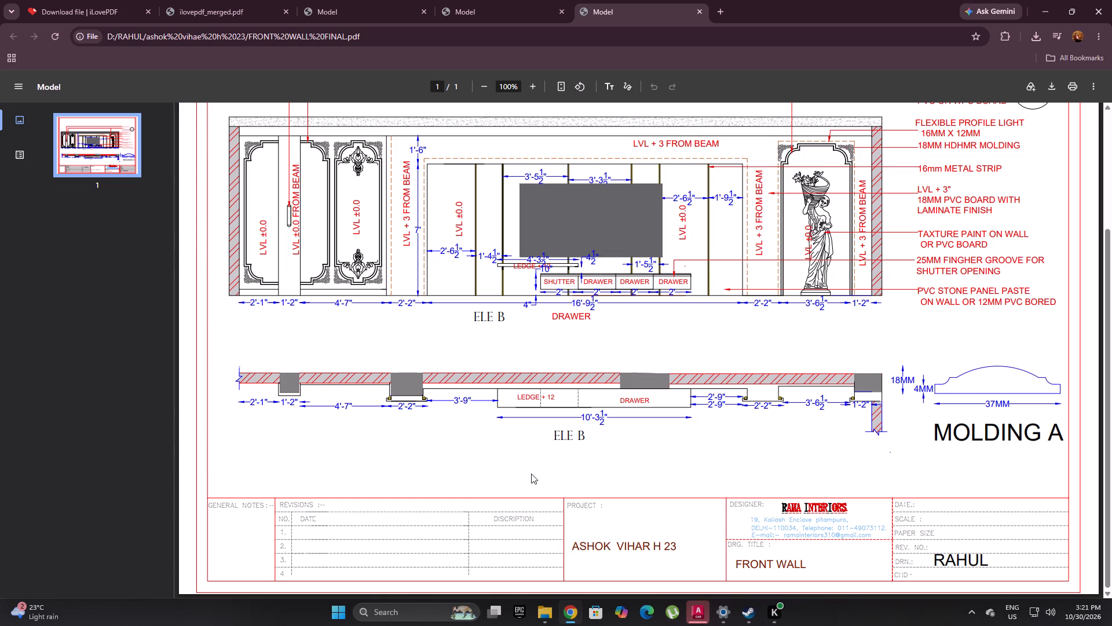
scroll(529, 476, "down", 1)
scroll(529, 476, "up", 4)
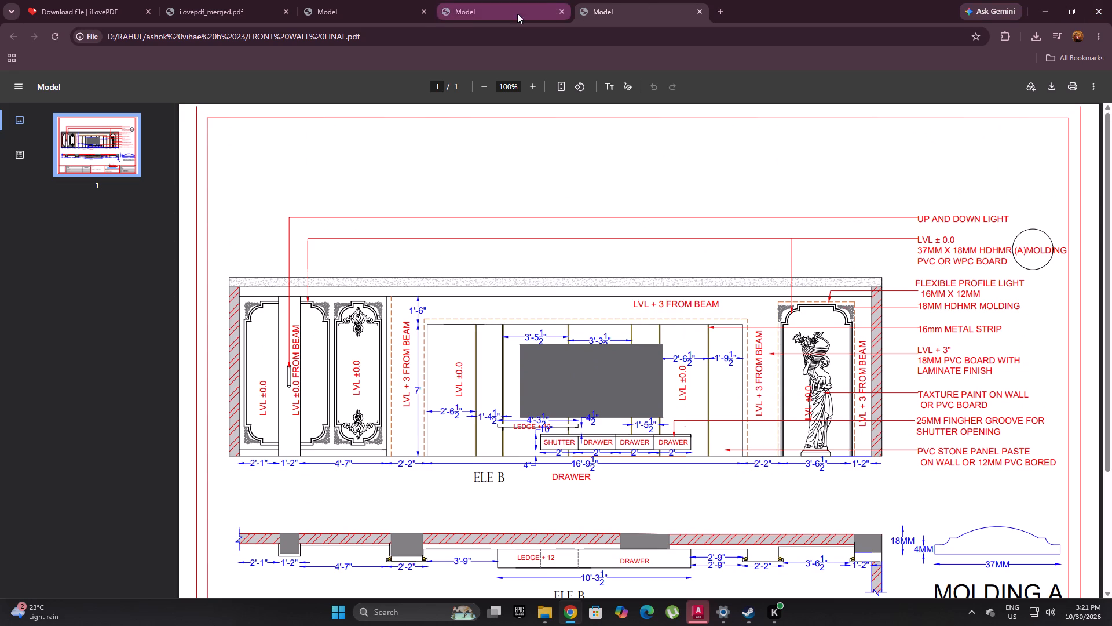
Close the three Model drawing tabs in the browser, keeping the iLovePDF and ilovepdf_merged.pdf tabs open.
left_click(427, 15)
left_click(427, 15)
left_click(427, 15)
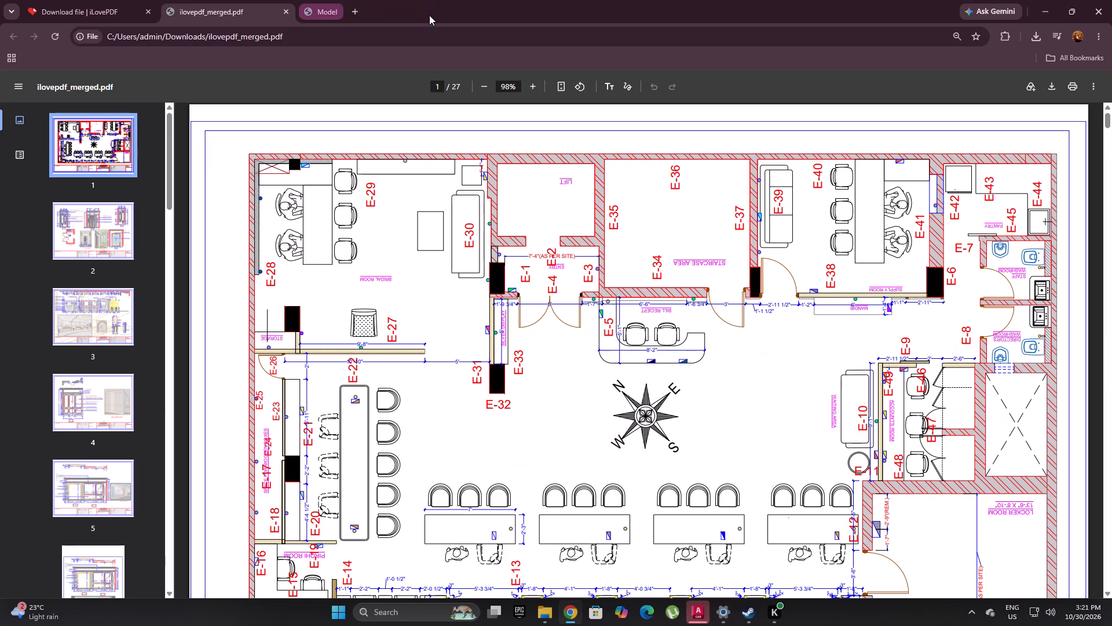
left_click(1054, 7)
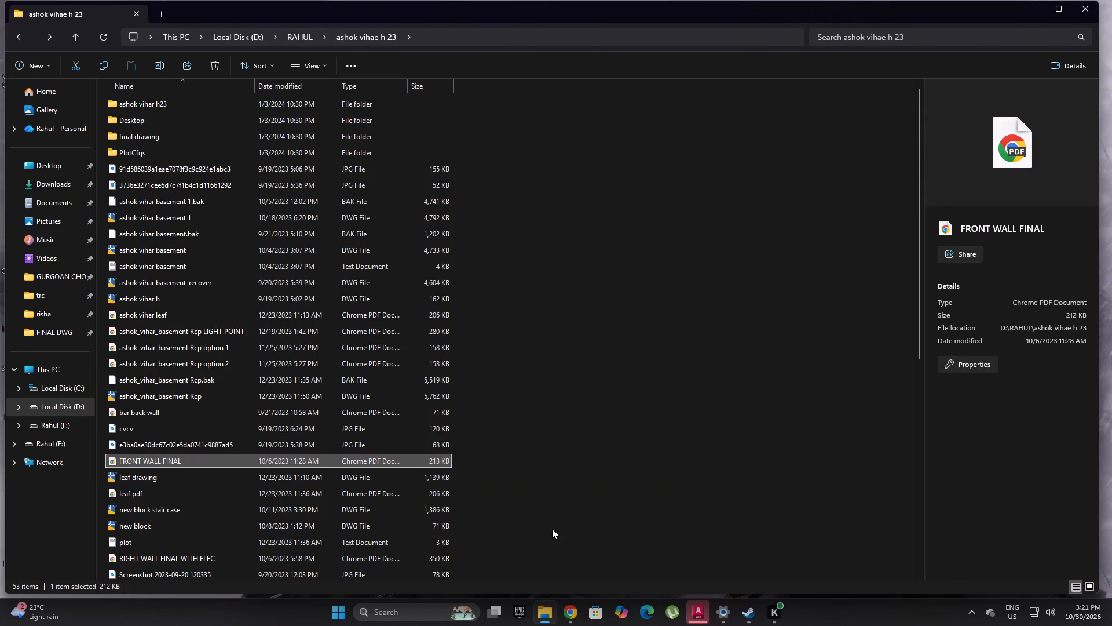
left_click(581, 618)
Go back from iLovePDF's merged-file download page to an empty Merge PDF task.
left_click(108, 1)
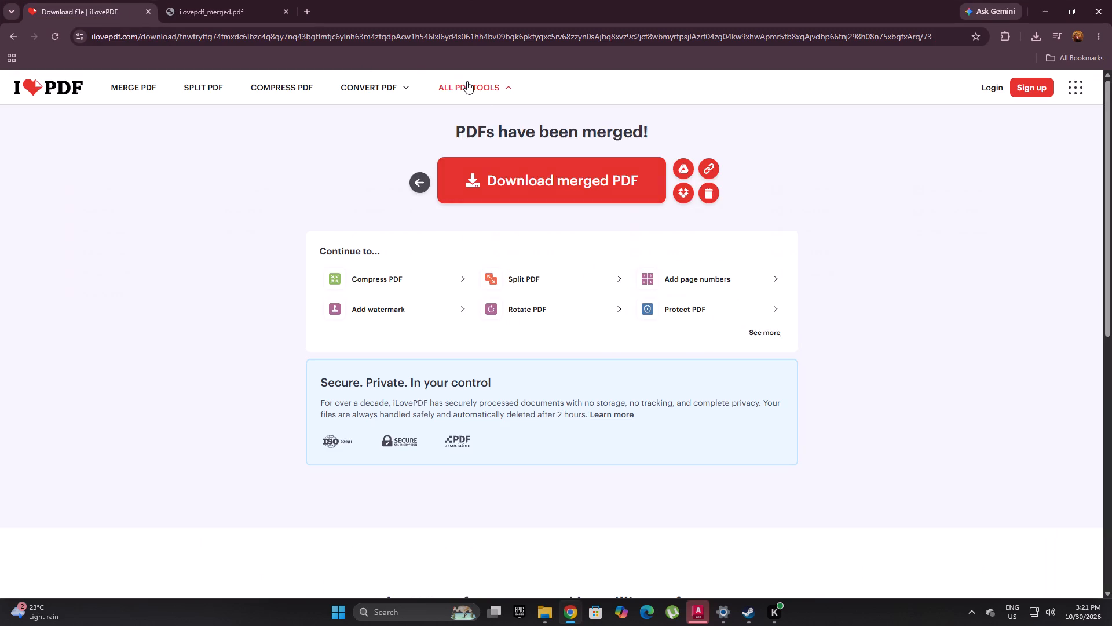
key("Escape")
left_click_drag(406, 189, 415, 184)
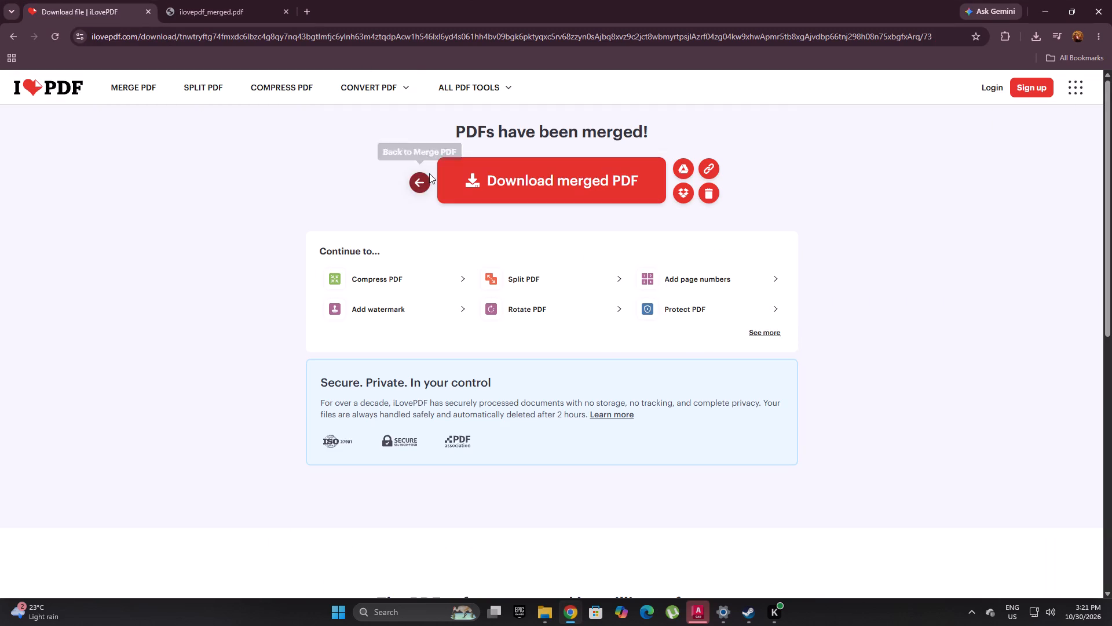
left_click(419, 184)
Add all the PDFs from the DHUDIYAL APARTMENT project's KITCHEN folder to the merge.
left_click(499, 223)
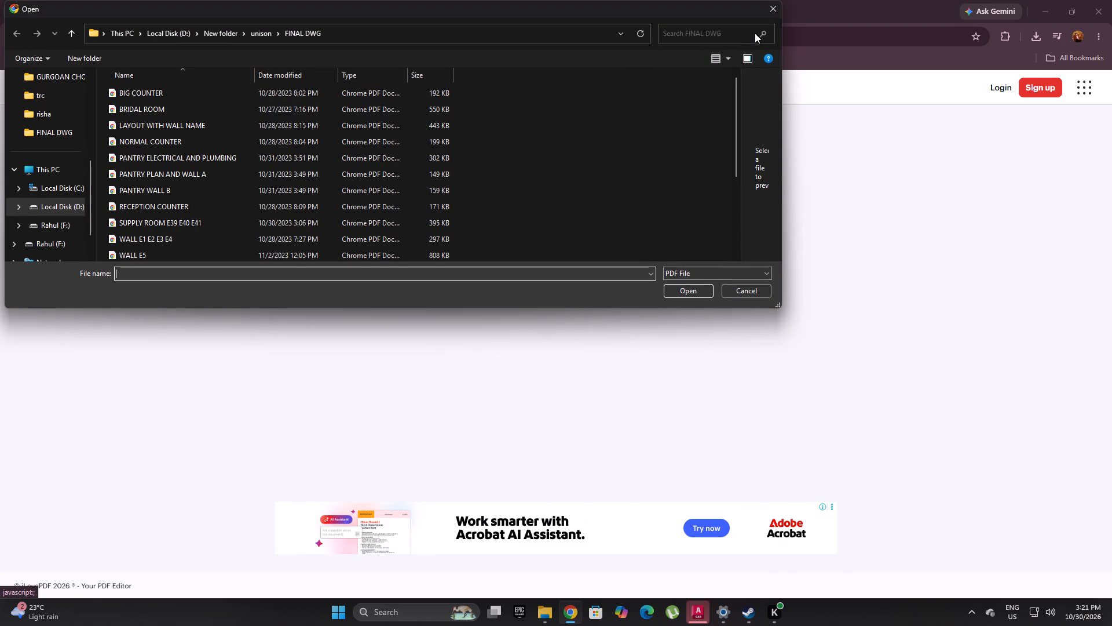
left_click(228, 38)
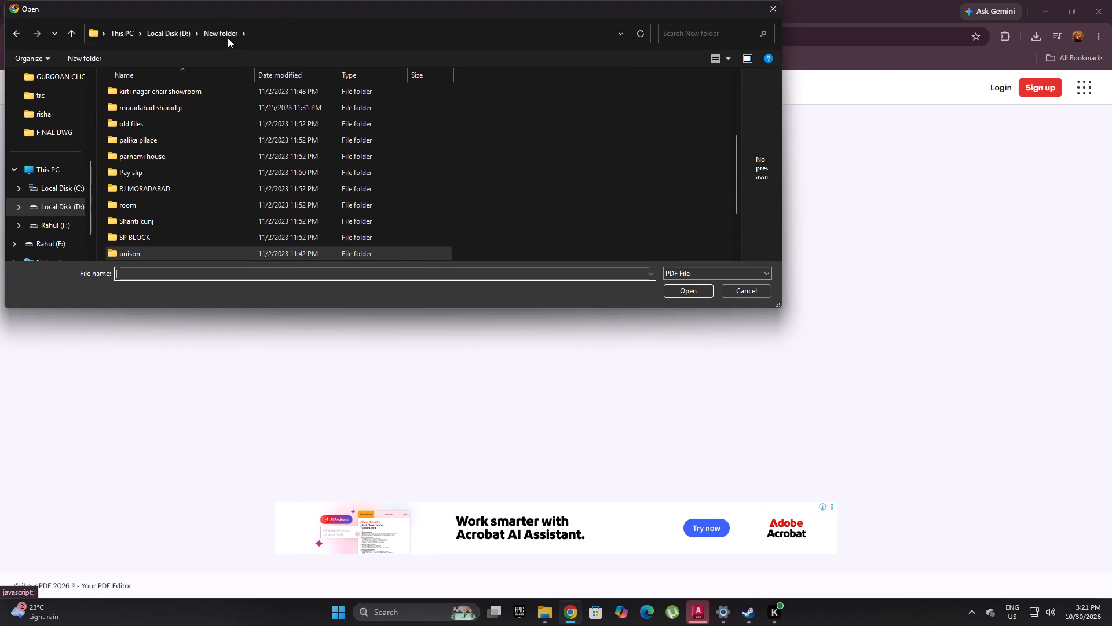
scroll(199, 154, "up", 7)
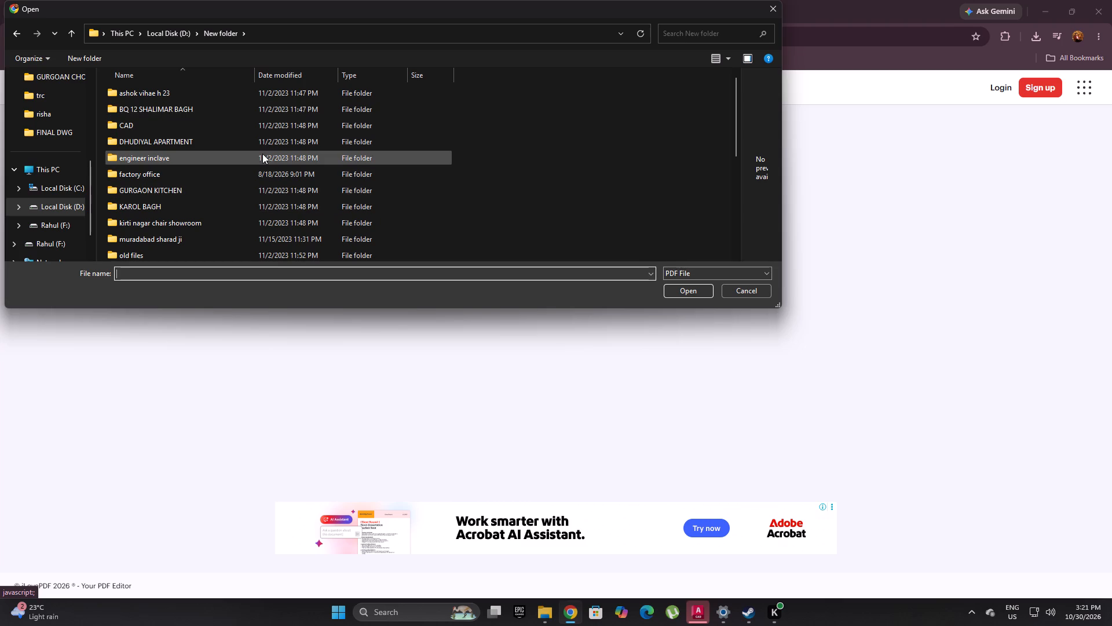
double_click(273, 112)
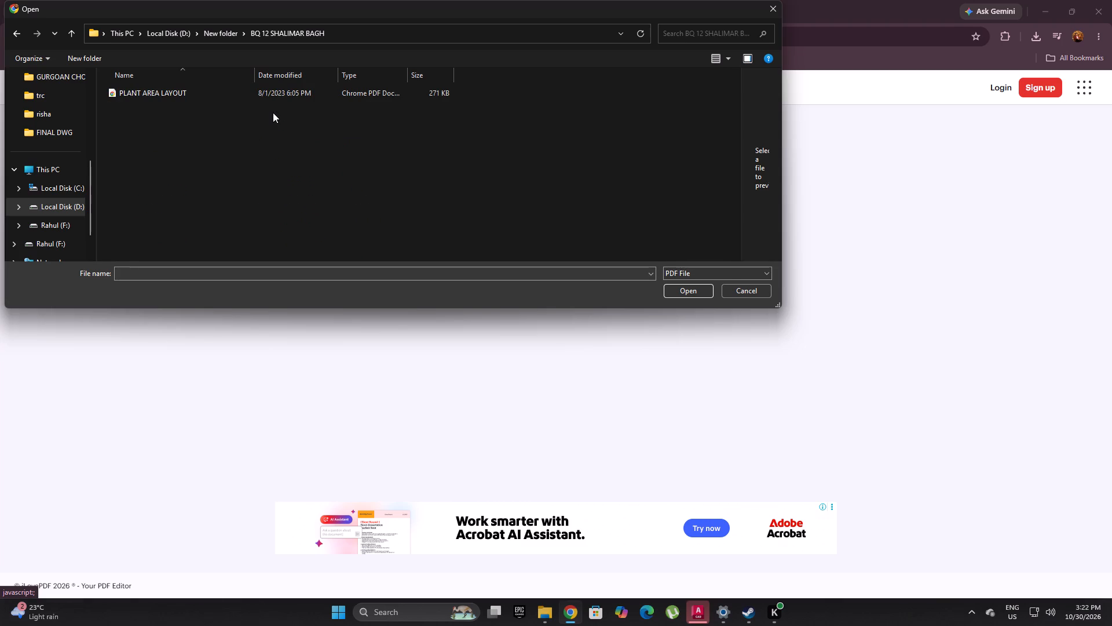
left_click(224, 41)
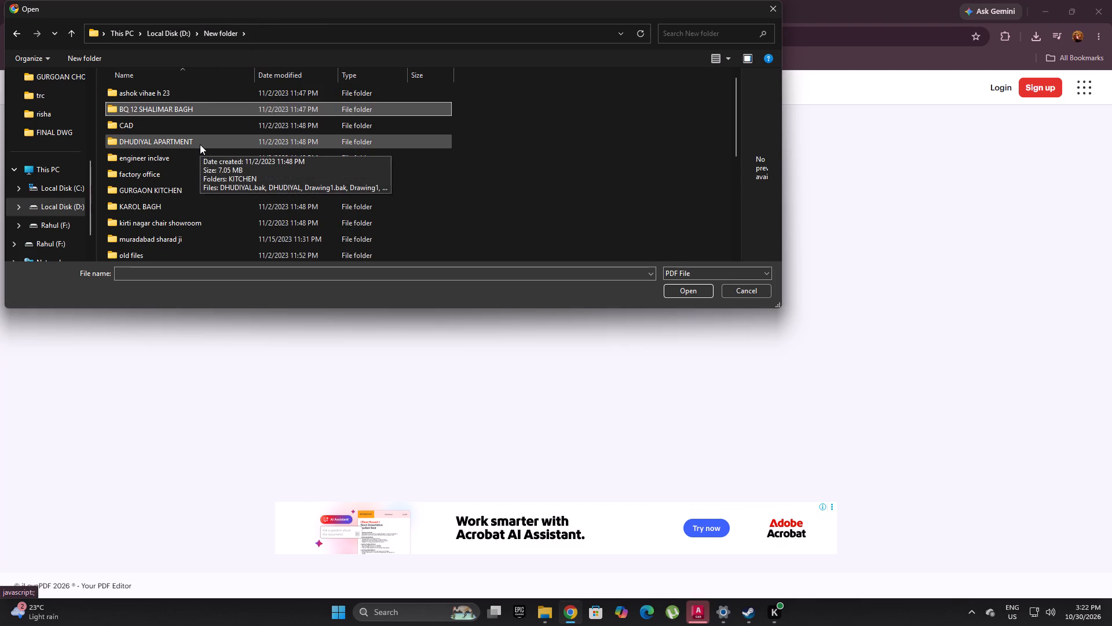
double_click(200, 144)
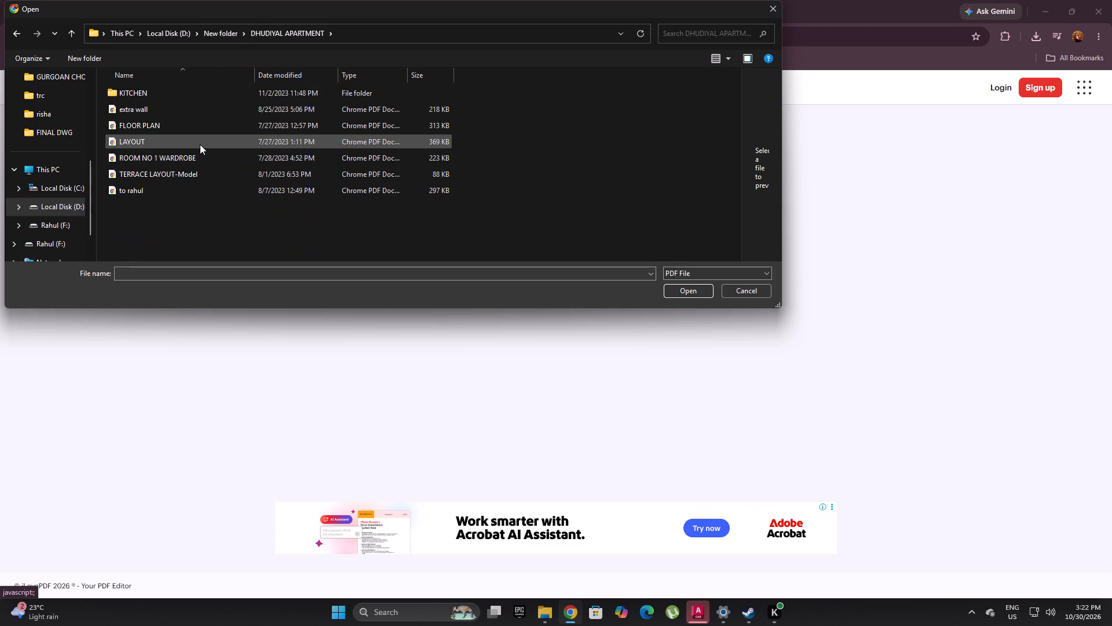
double_click(190, 92)
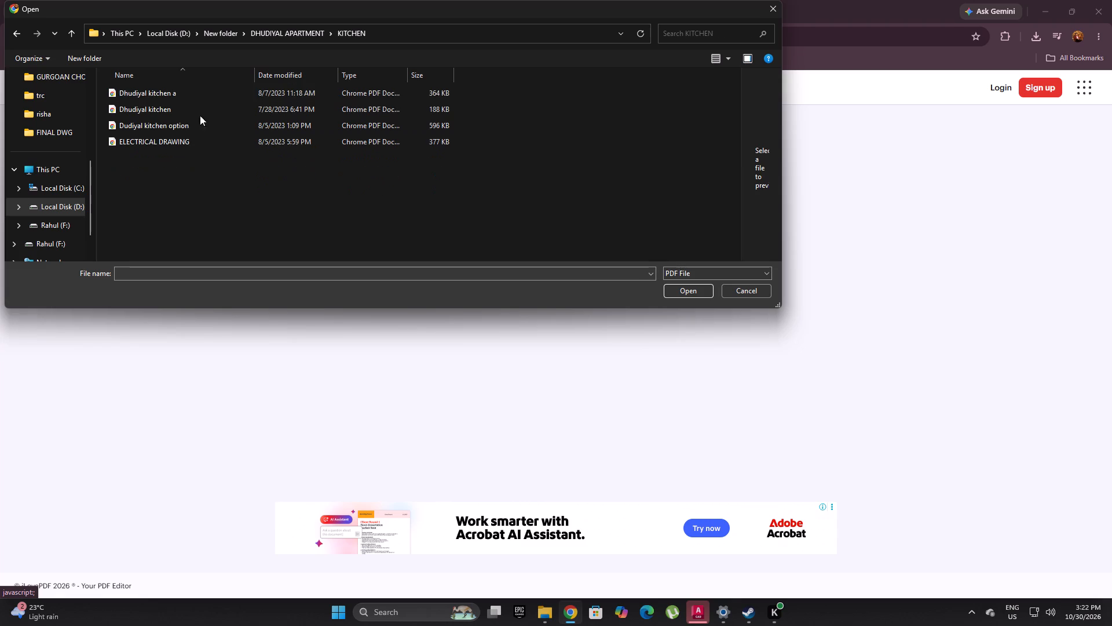
key("ctrl+a")
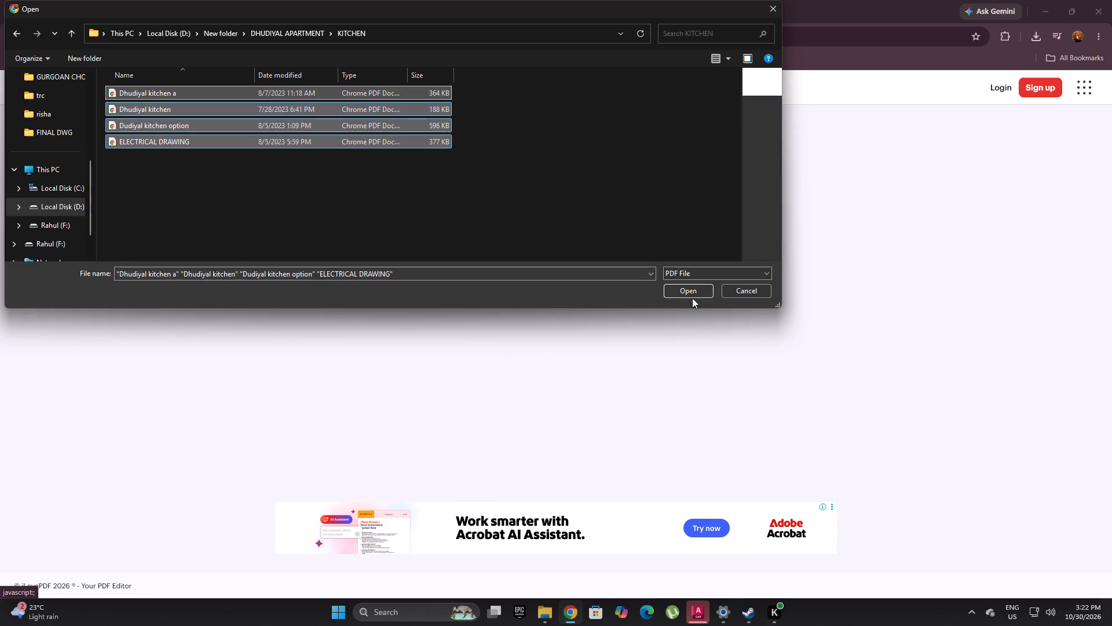
left_click(692, 292)
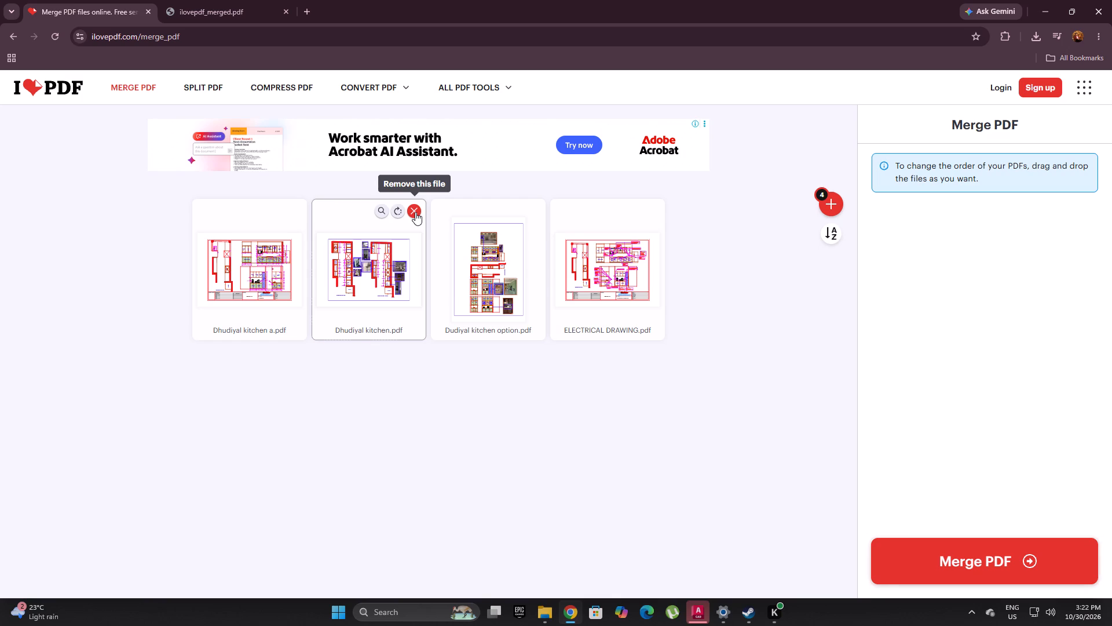
Remove Dhudiyal kitchen.pdf and Dudiyal kitchen option.pdf from the merge.
left_click(415, 212)
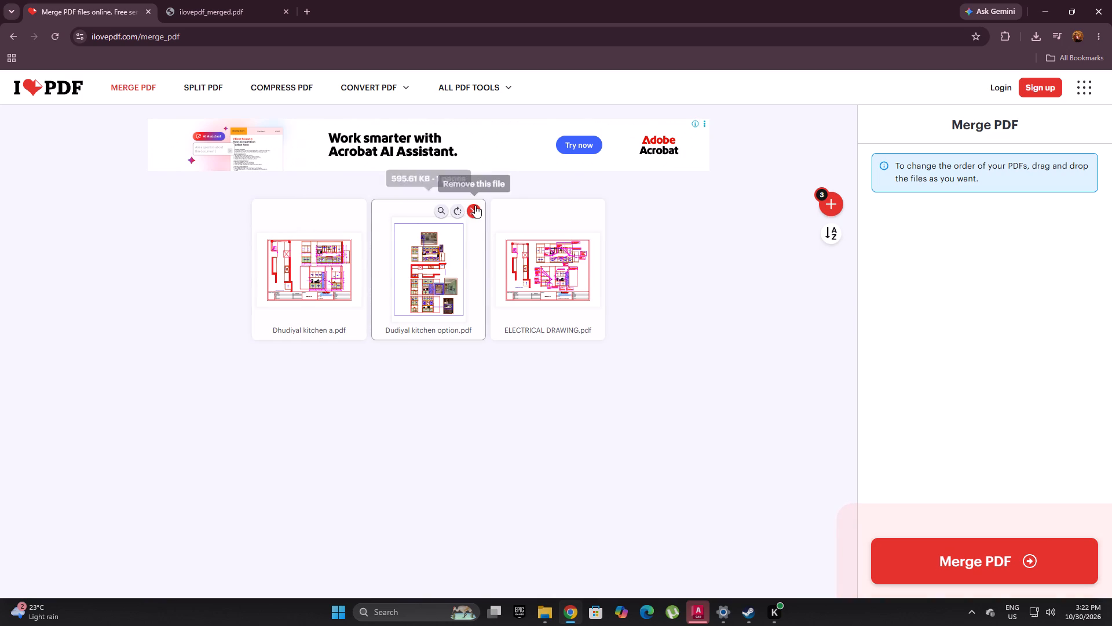
left_click(474, 205)
left_click(823, 206)
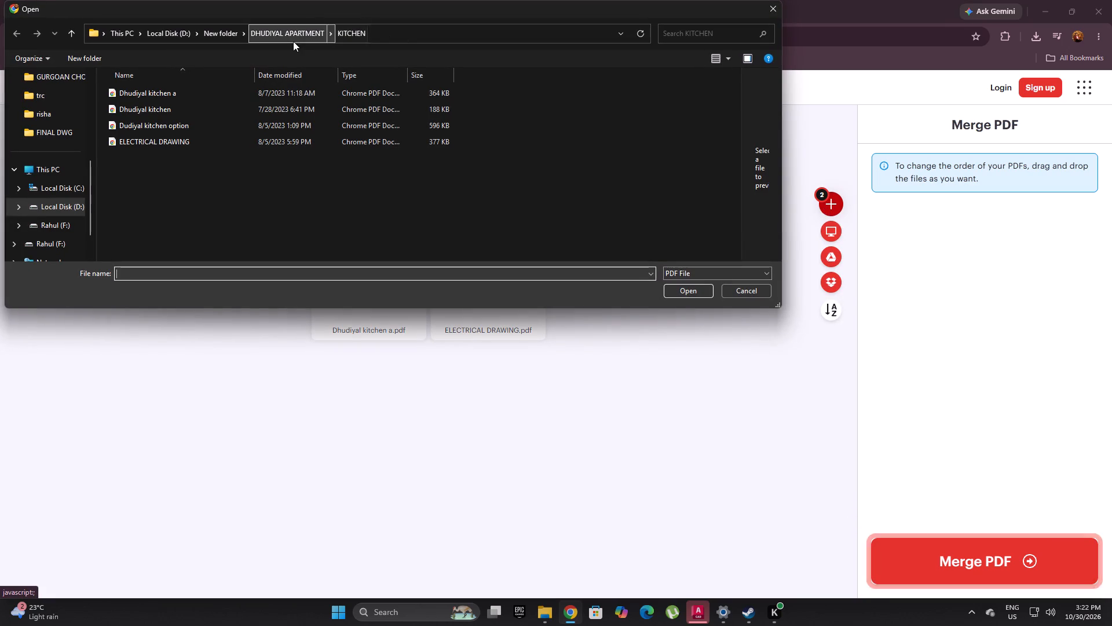
left_click(218, 32)
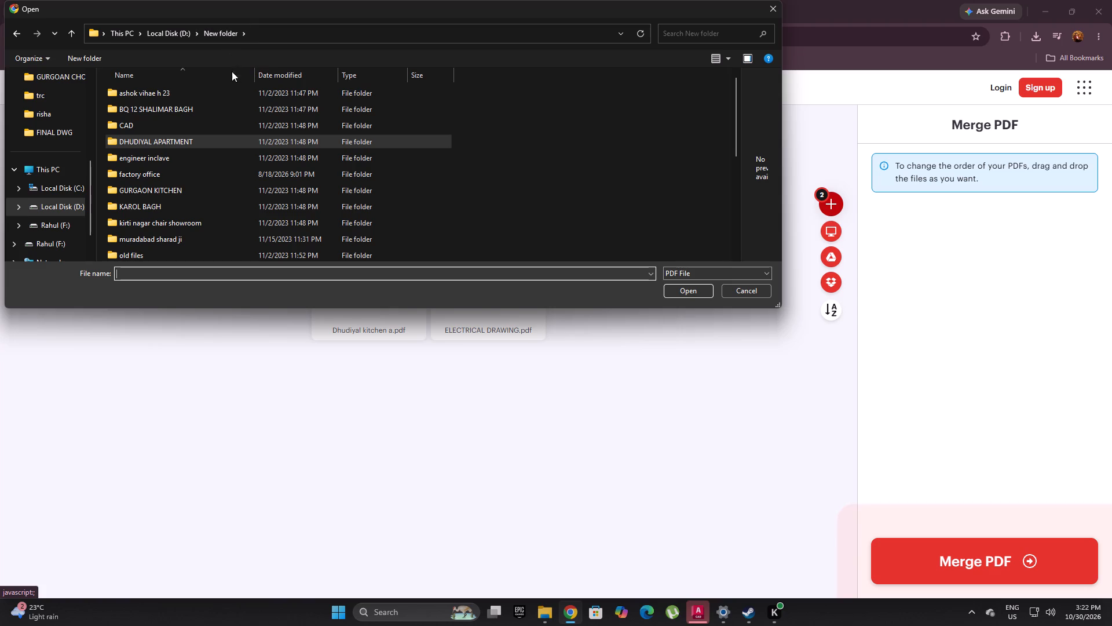
double_click(224, 90)
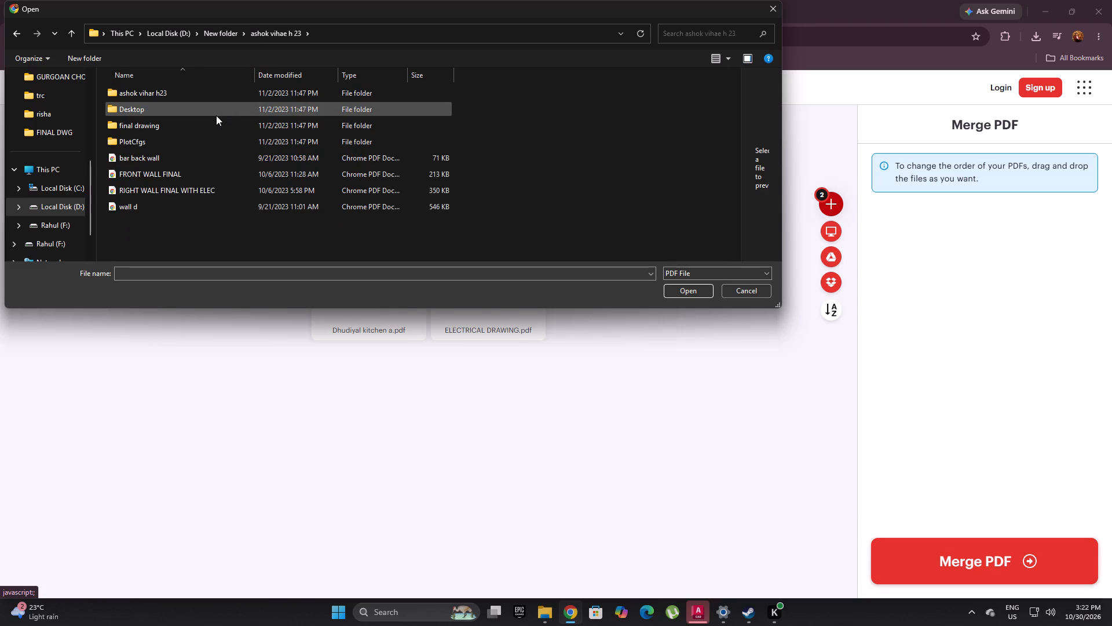
double_click(214, 129)
left_click(276, 34)
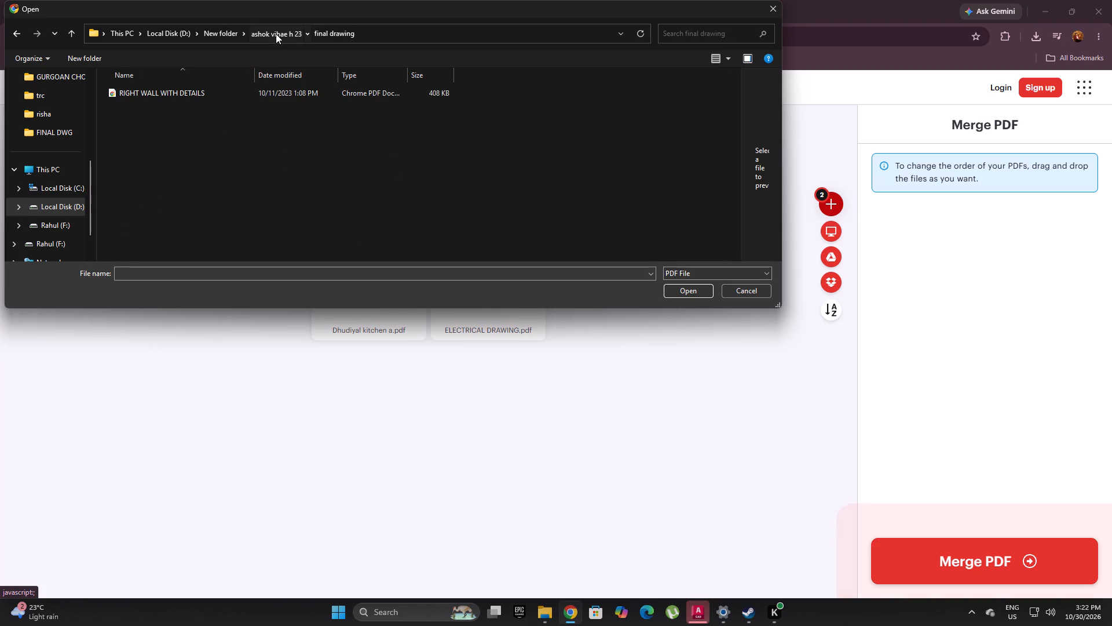
left_click(276, 34)
left_click(231, 40)
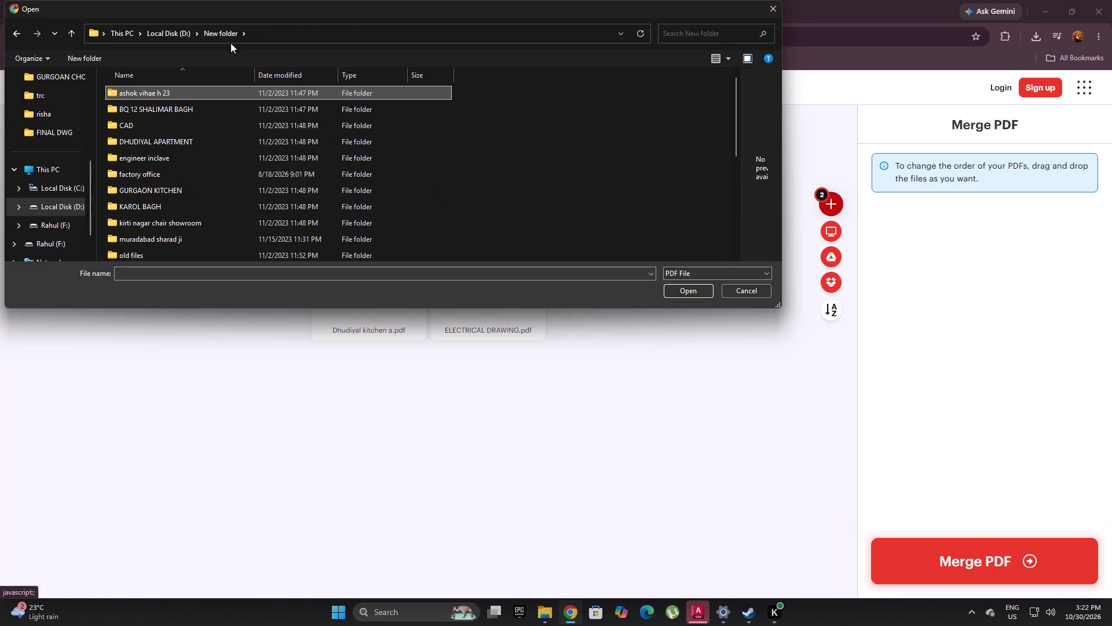
double_click(200, 155)
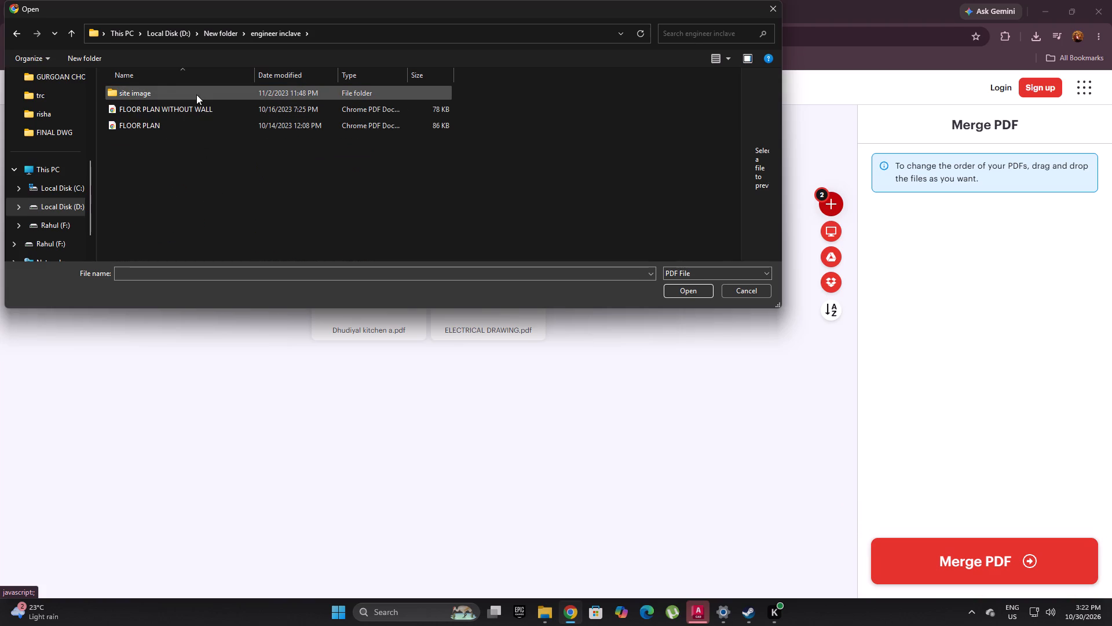
left_click(218, 39)
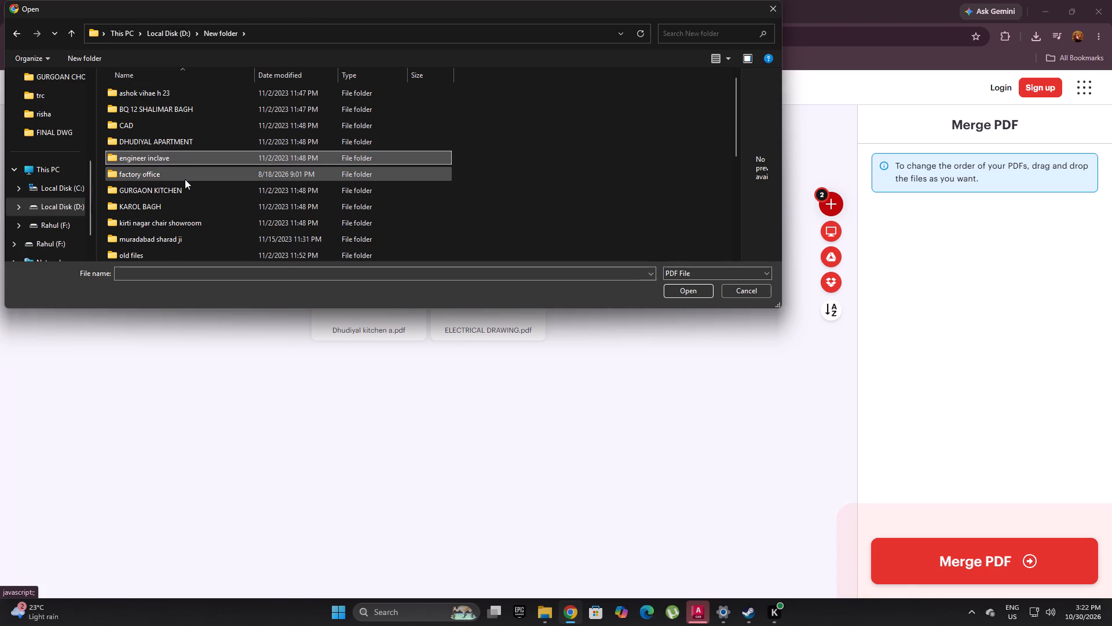
double_click(186, 184)
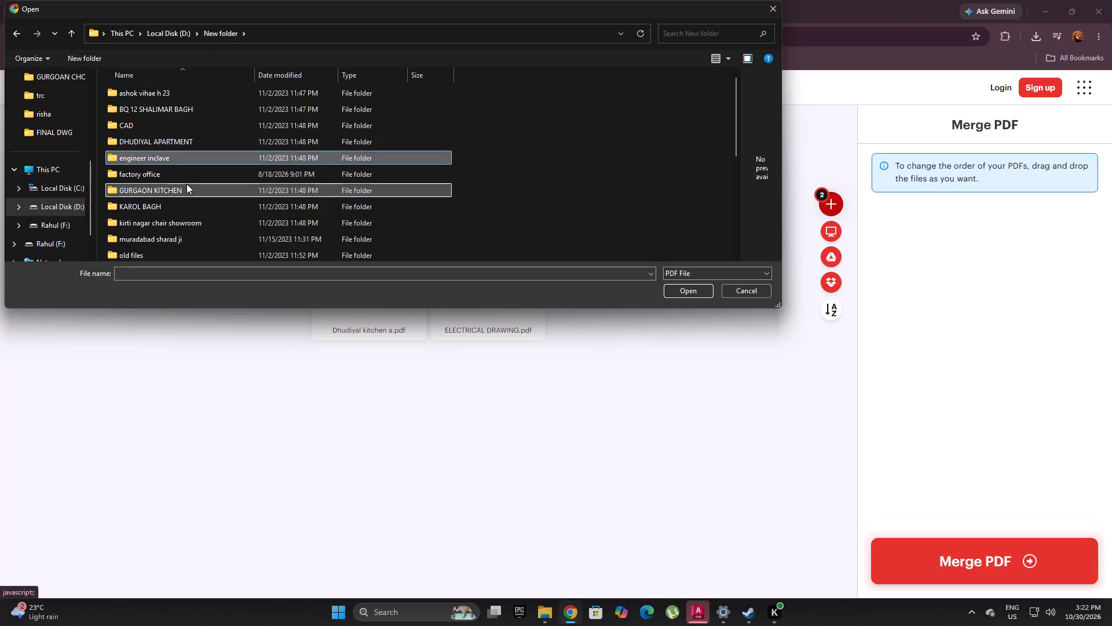
left_click(217, 36)
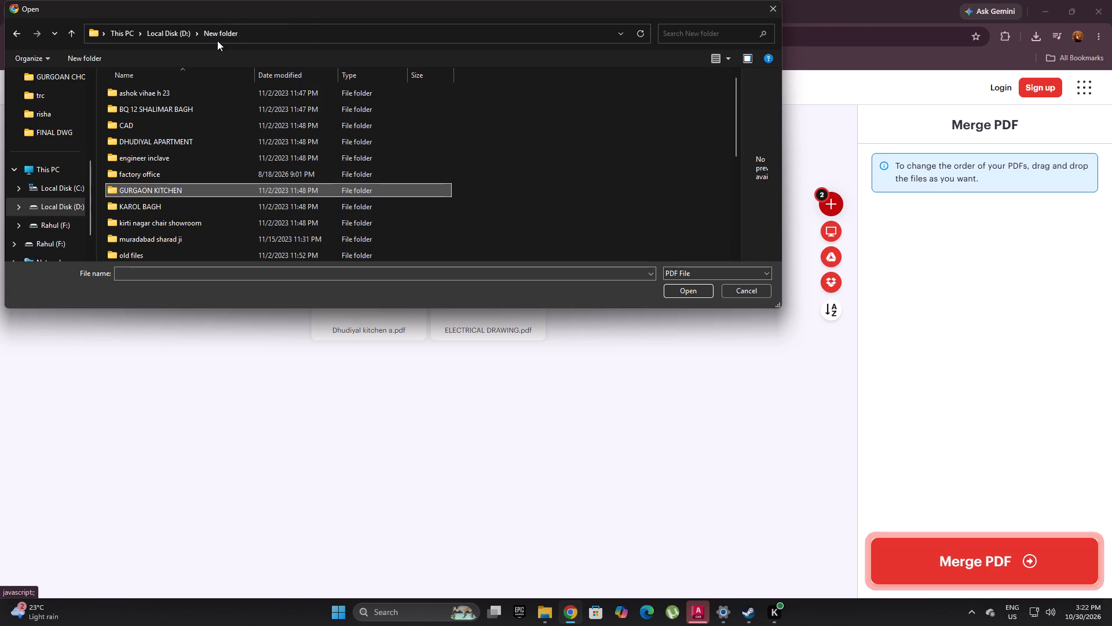
double_click(185, 200)
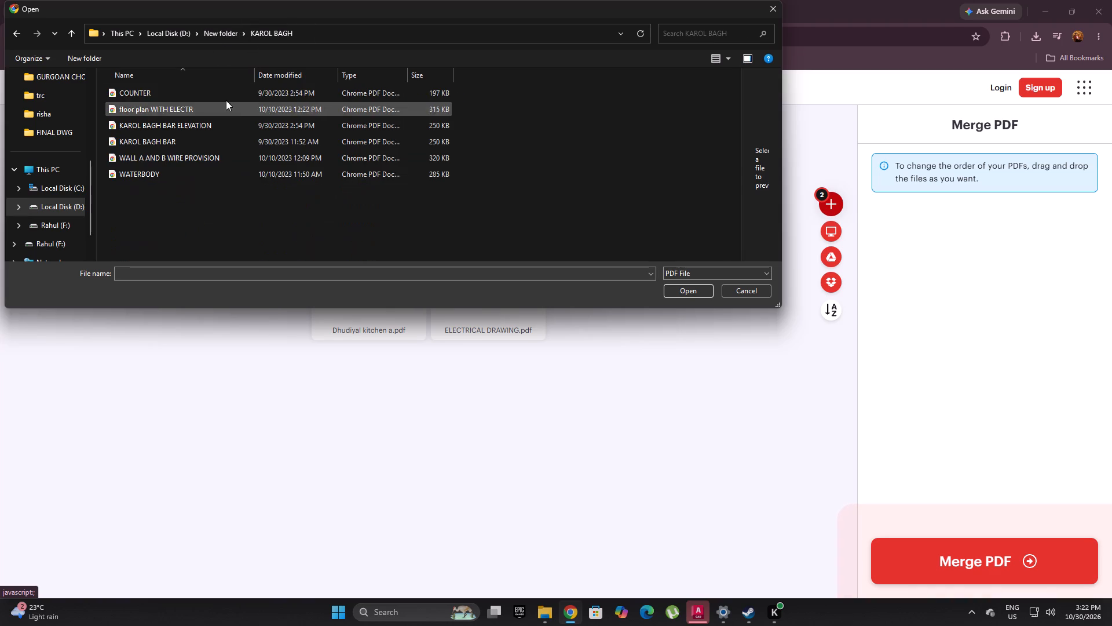
left_click(223, 34)
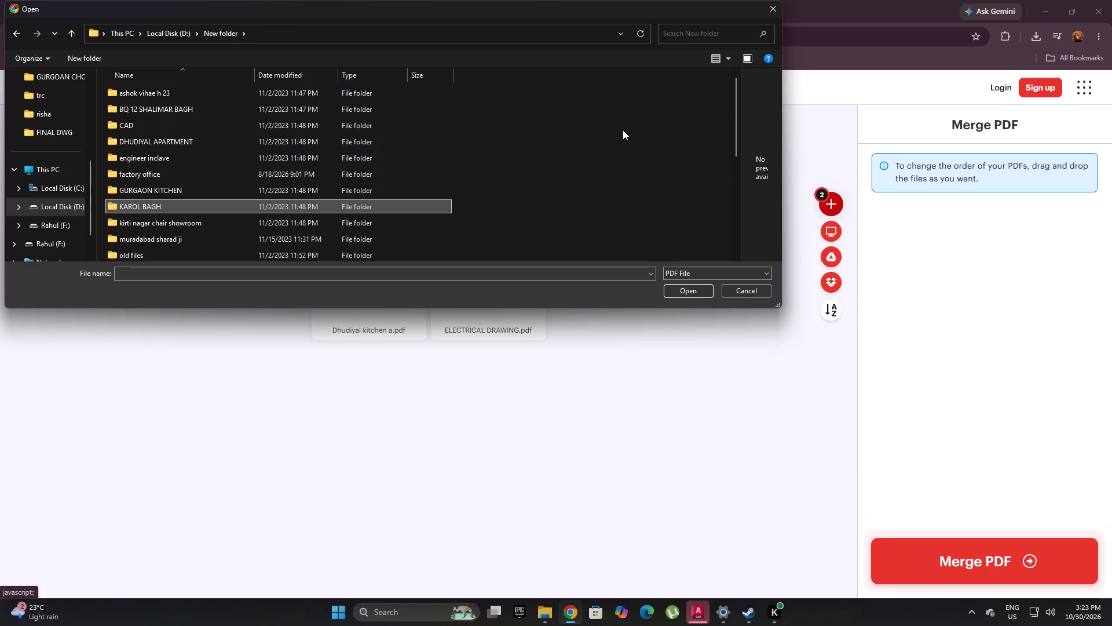
Add the kitchen WALL A ELEVATION, kitchen and MASTER WARDROBE PDFs from the muradabad sharad ji folder to the merge.
left_click_drag(731, 139, 730, 147)
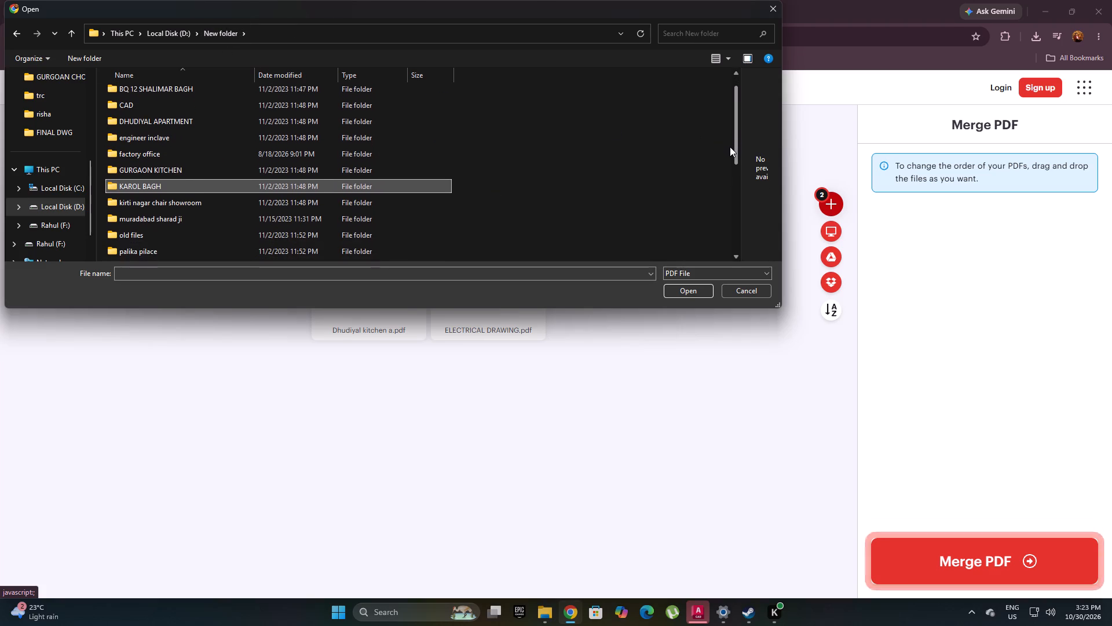
left_click_drag(730, 147, 729, 172)
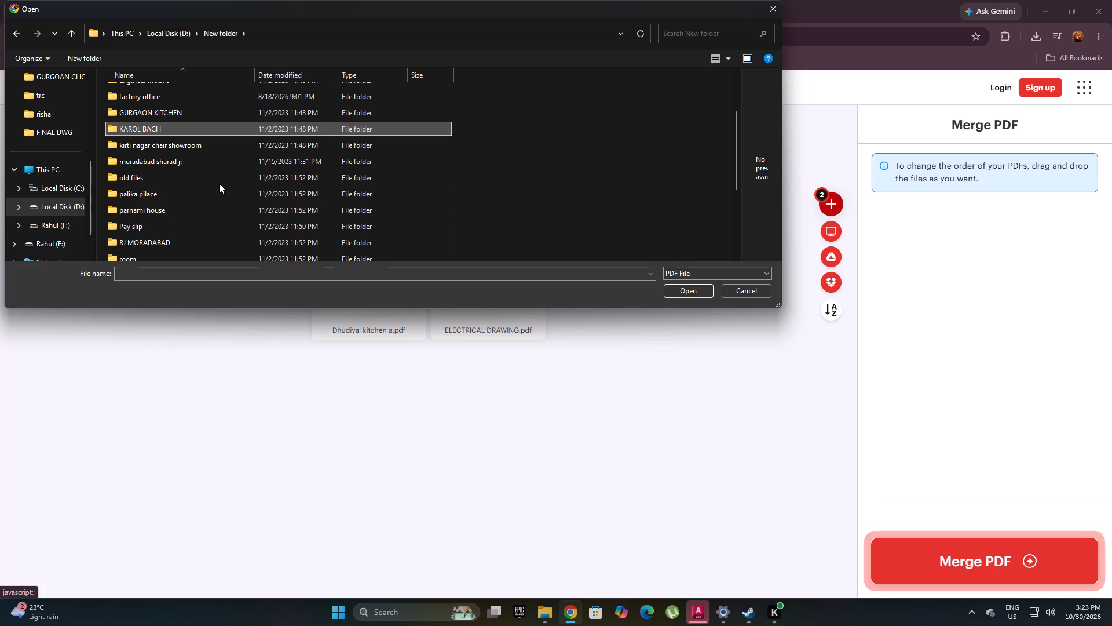
double_click(221, 168)
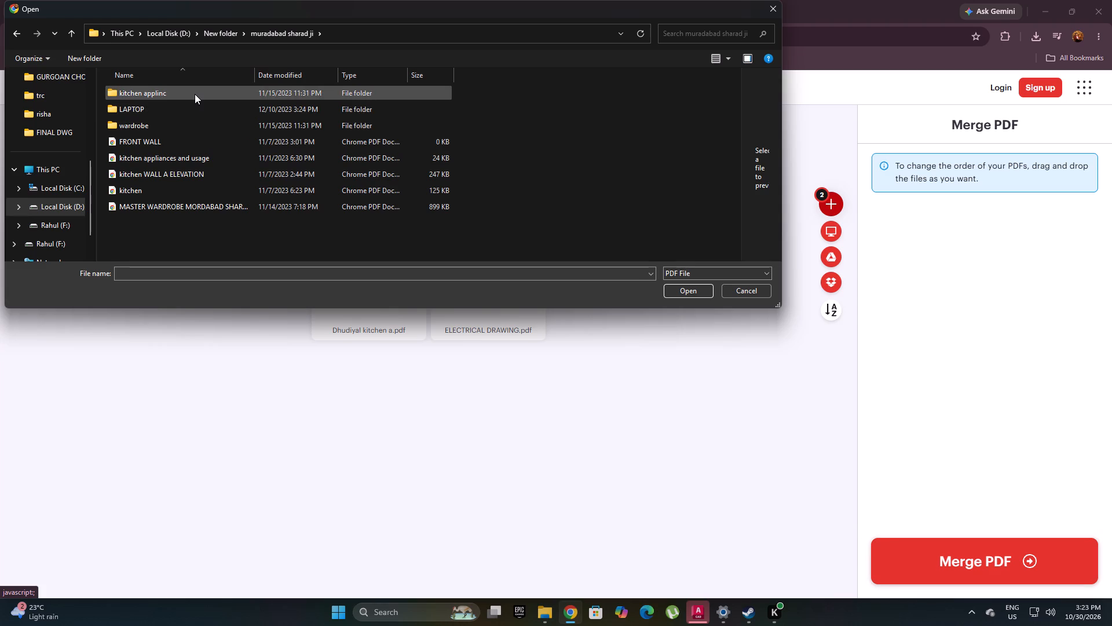
double_click(195, 94)
double_click(197, 108)
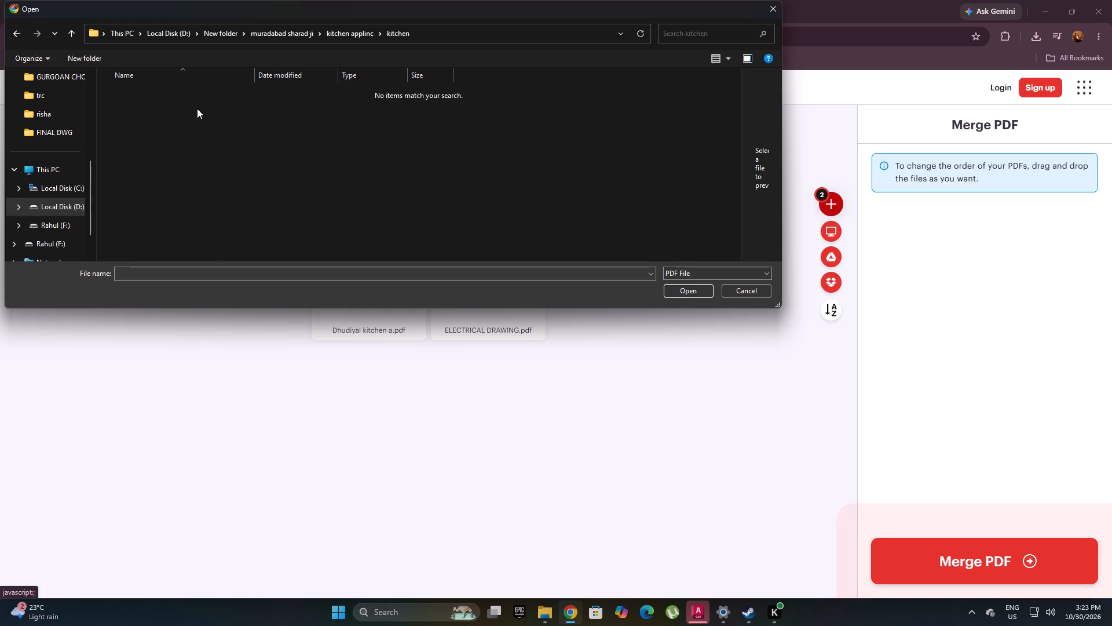
left_click(353, 38)
left_click(294, 32)
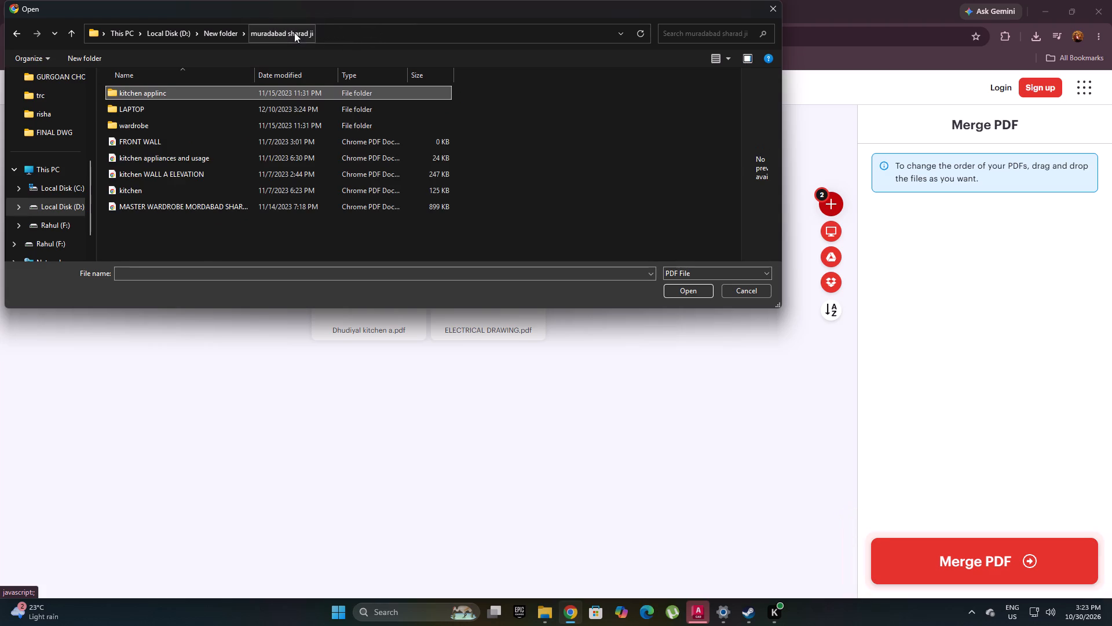
left_click(231, 172)
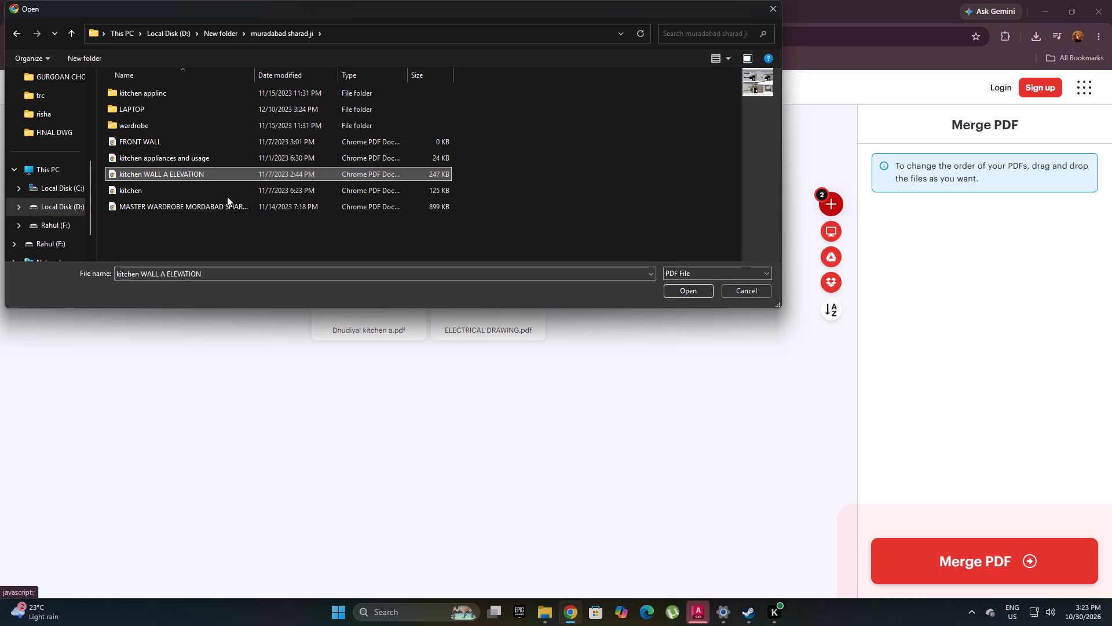
left_click(231, 177, "ctrl")
left_click(229, 185, "ctrl")
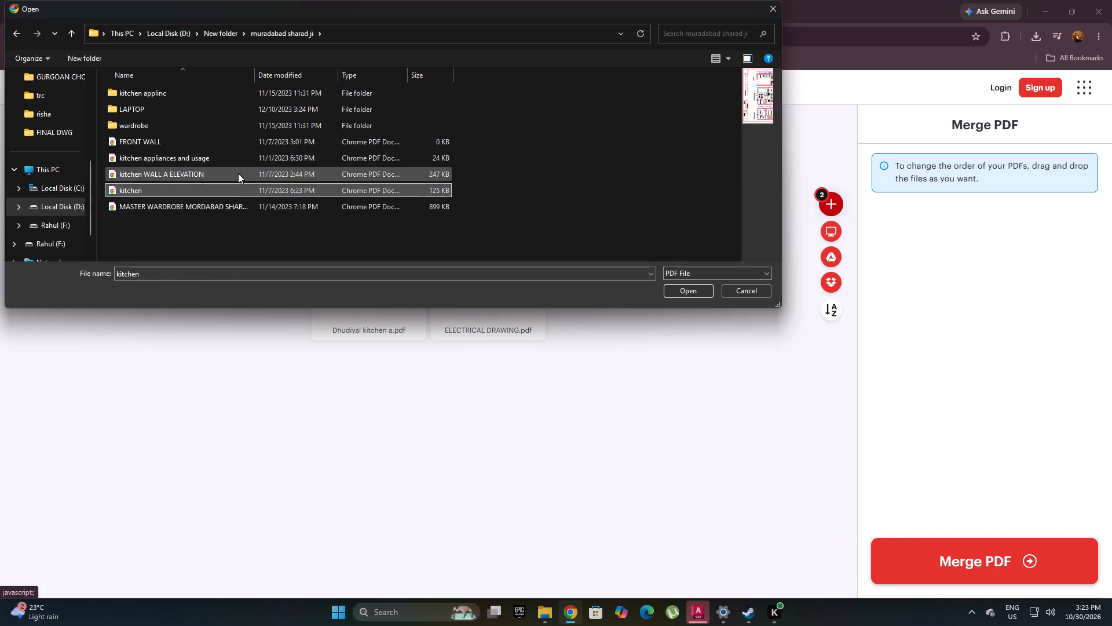
left_click(238, 173, "ctrl")
left_click(238, 205, "ctrl")
left_click(673, 295)
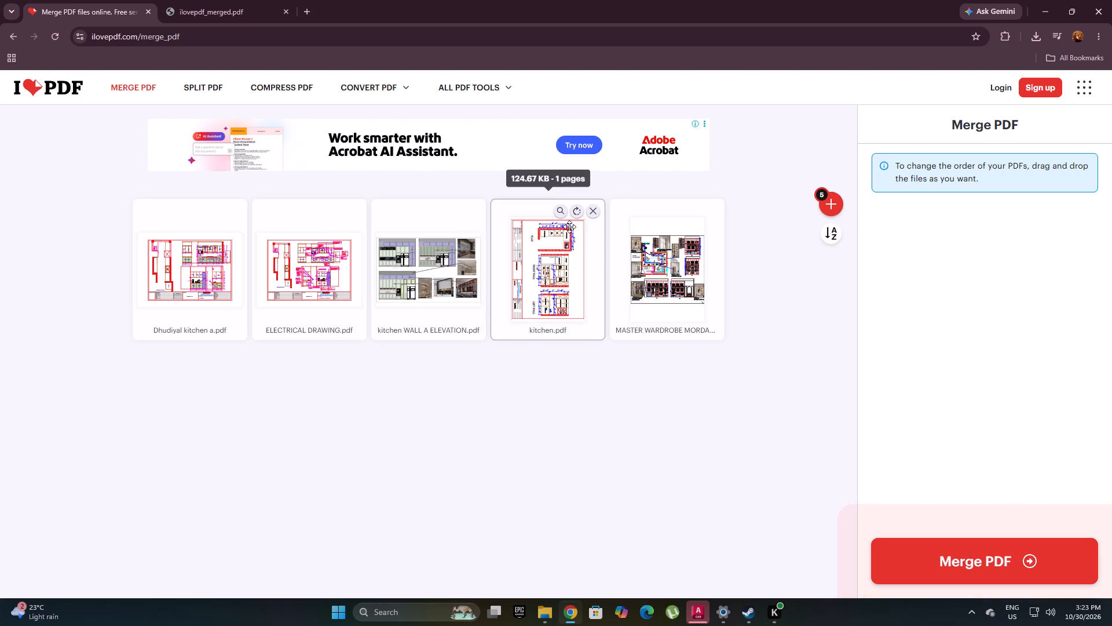
Rotate kitchen.pdf by three quarter-turns in the merge so its drawing reads upright in landscape.
left_click(578, 209)
left_click(578, 209)
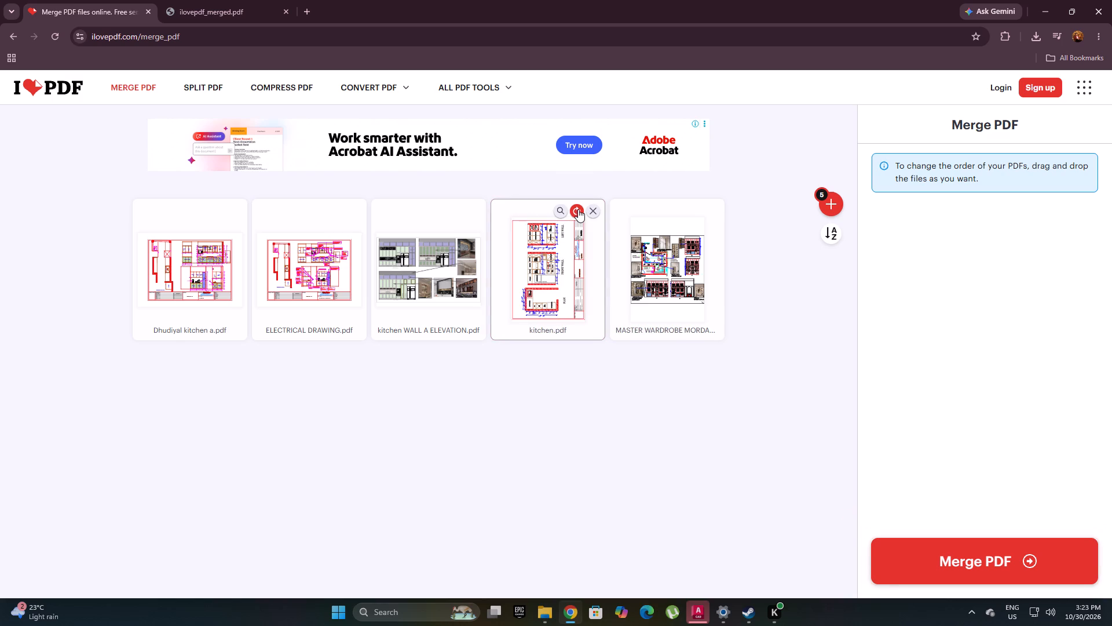
left_click(578, 209)
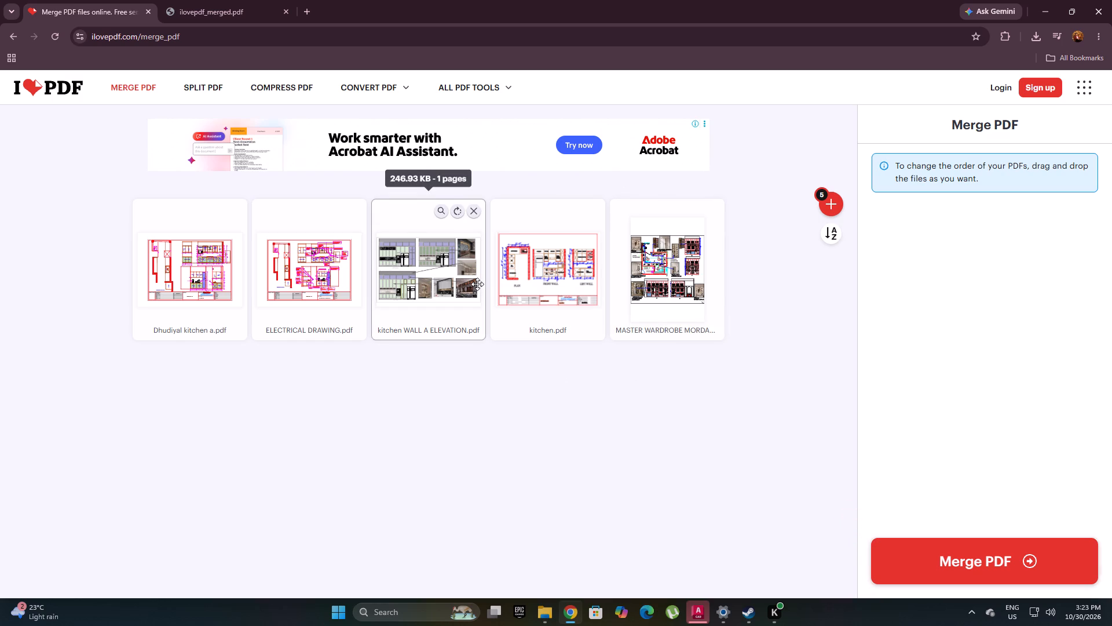
Switch to File Explorer, open COTTAGE KITCHEN NEW PLAN from RAHUL's COTTAGE FINAL PDF folder, examine both pages, and close it.
left_click(547, 610)
scroll(273, 401, "up", 3)
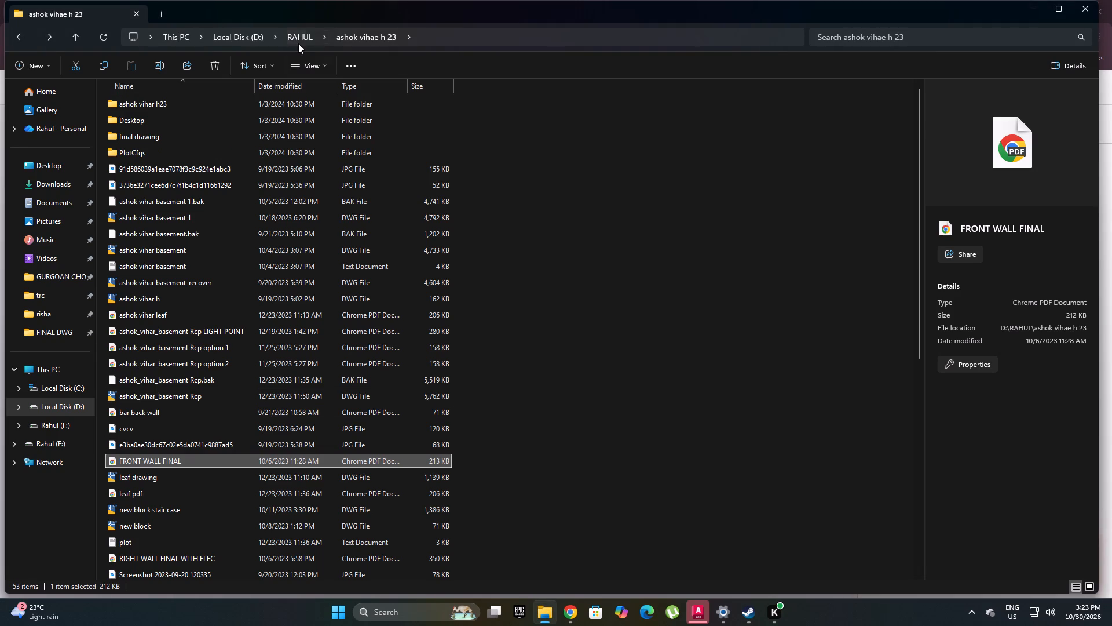
left_click(298, 43)
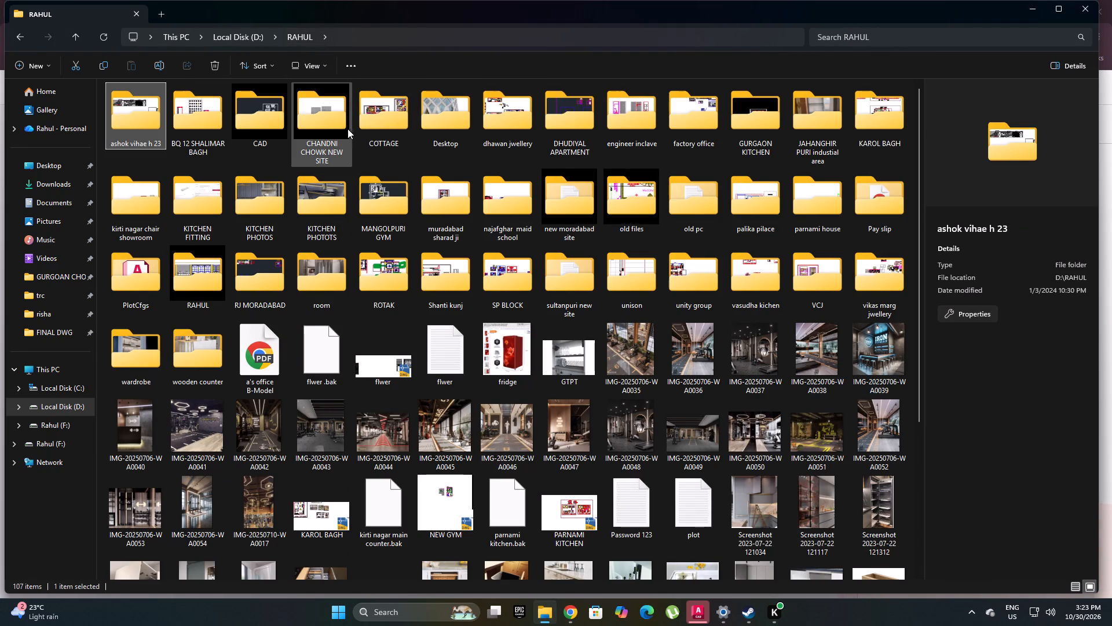
double_click(391, 129)
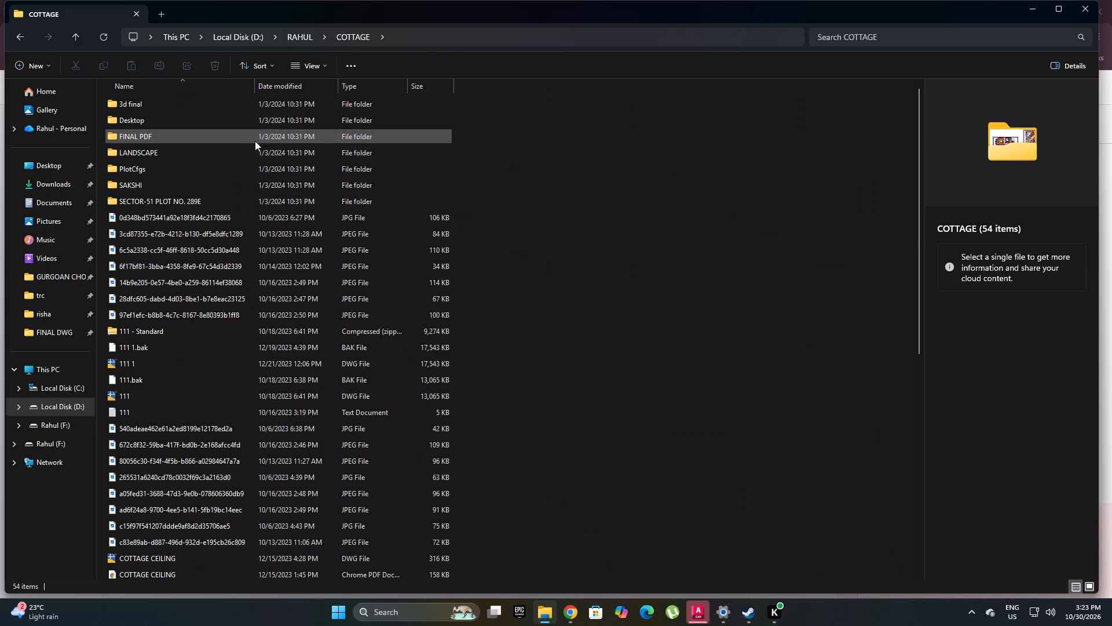
double_click(195, 108)
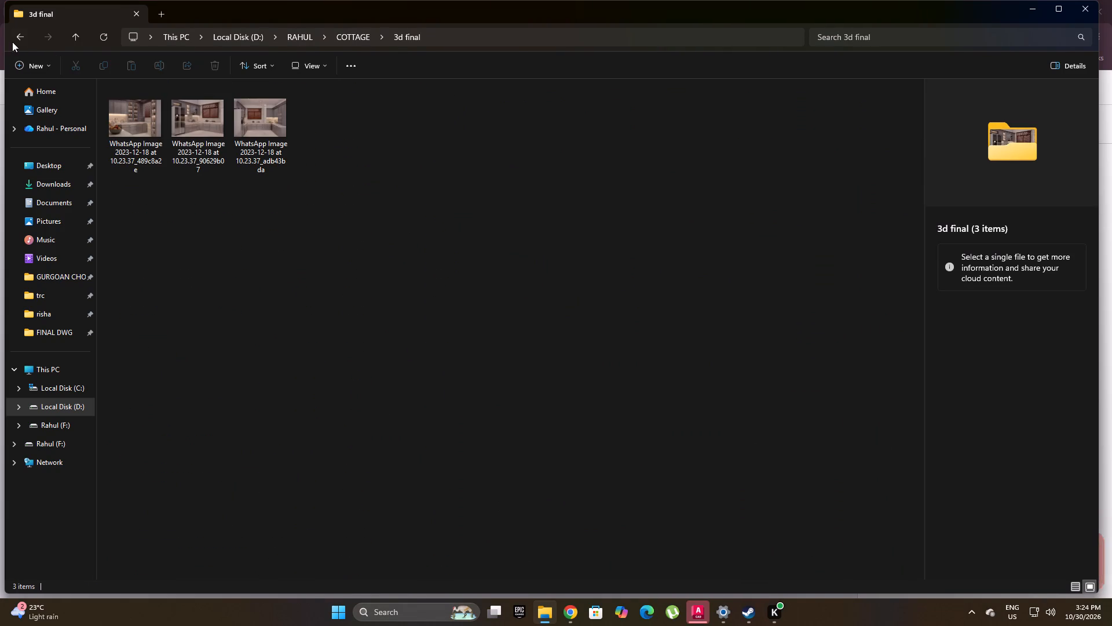
left_click(14, 39)
double_click(189, 133)
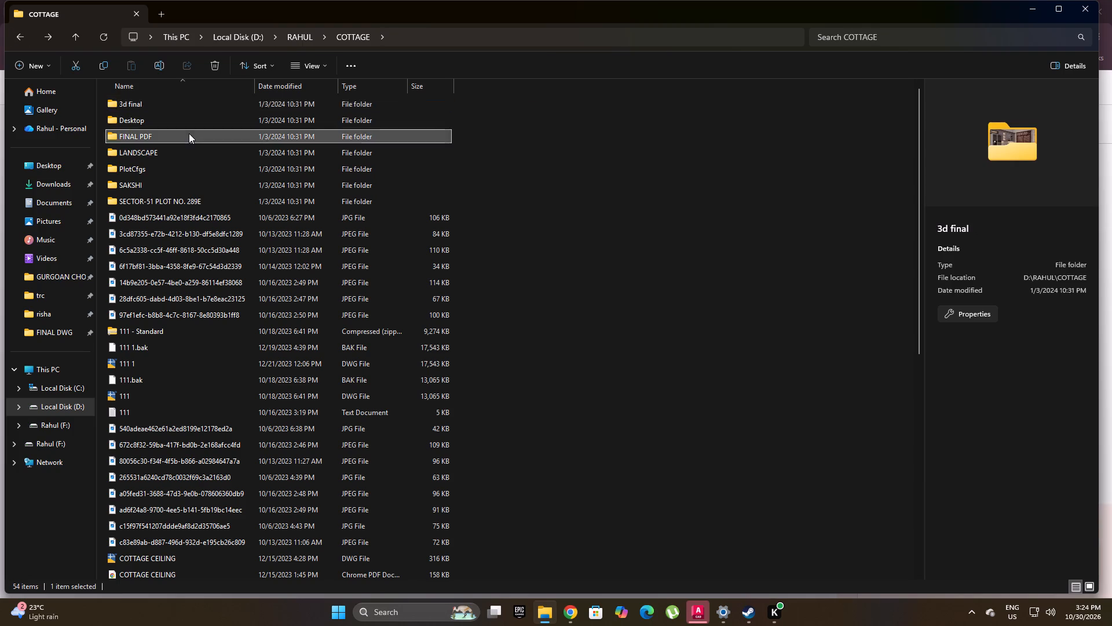
double_click(167, 101)
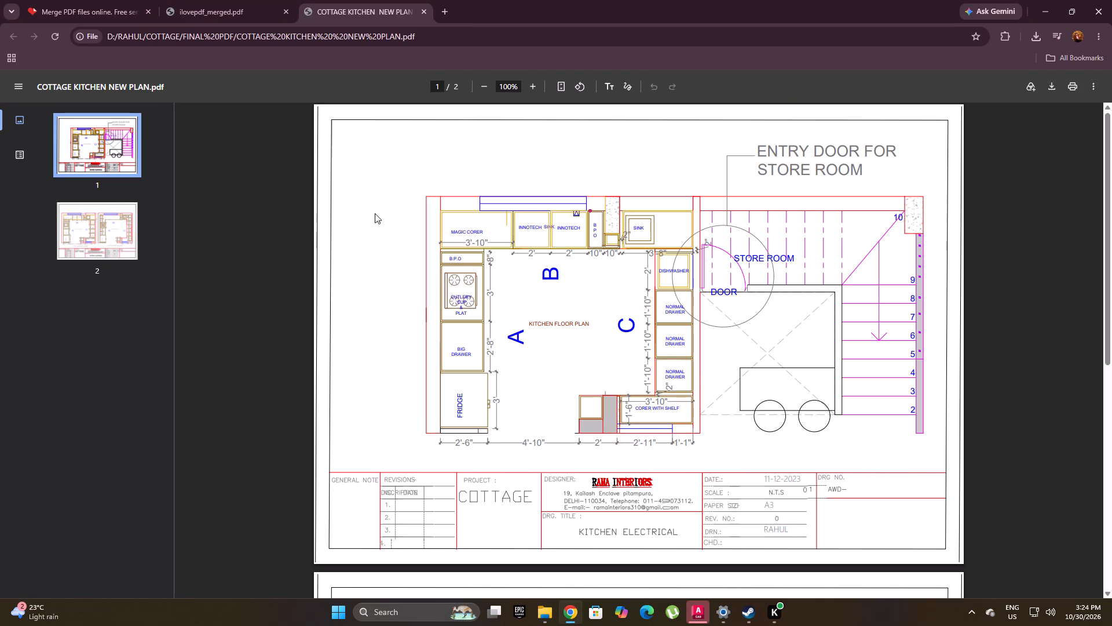
left_click(91, 248)
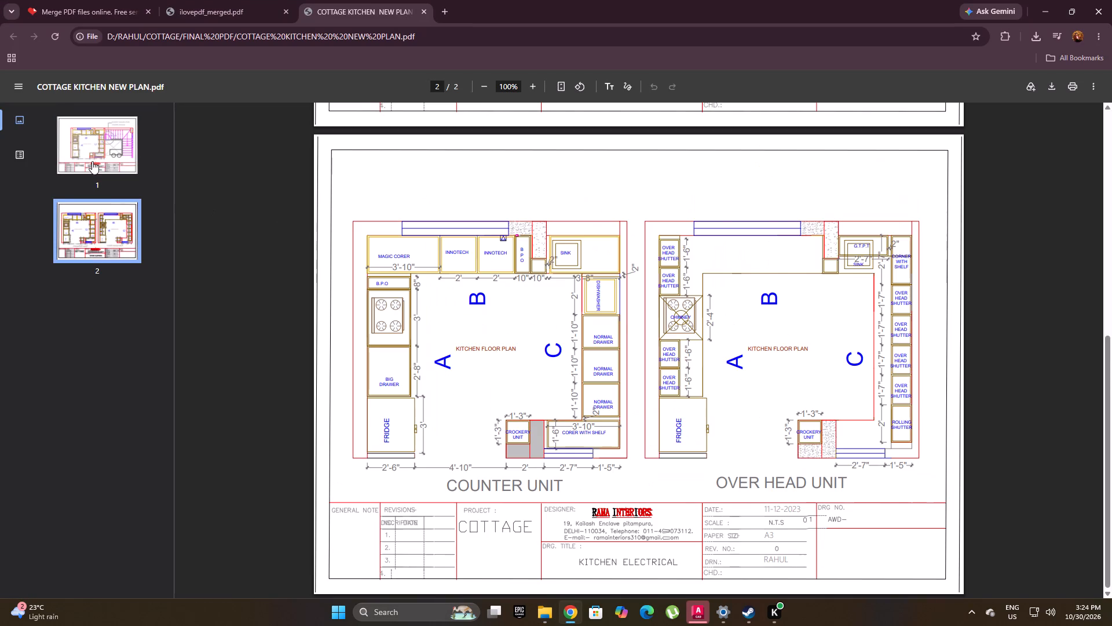
left_click(92, 161)
left_click(104, 223)
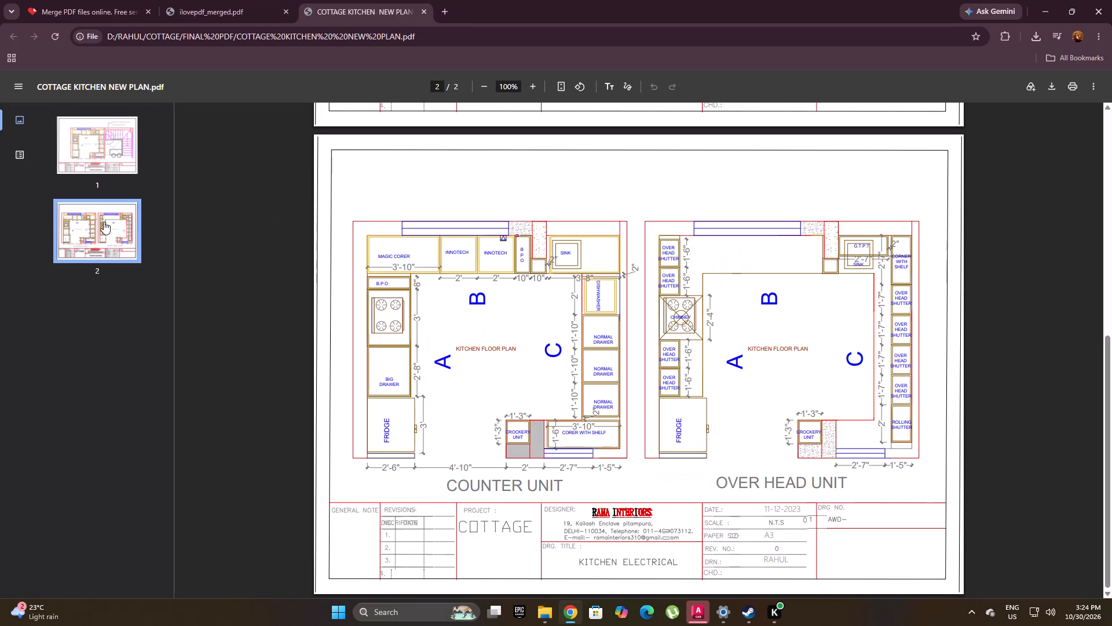
left_click(423, 12)
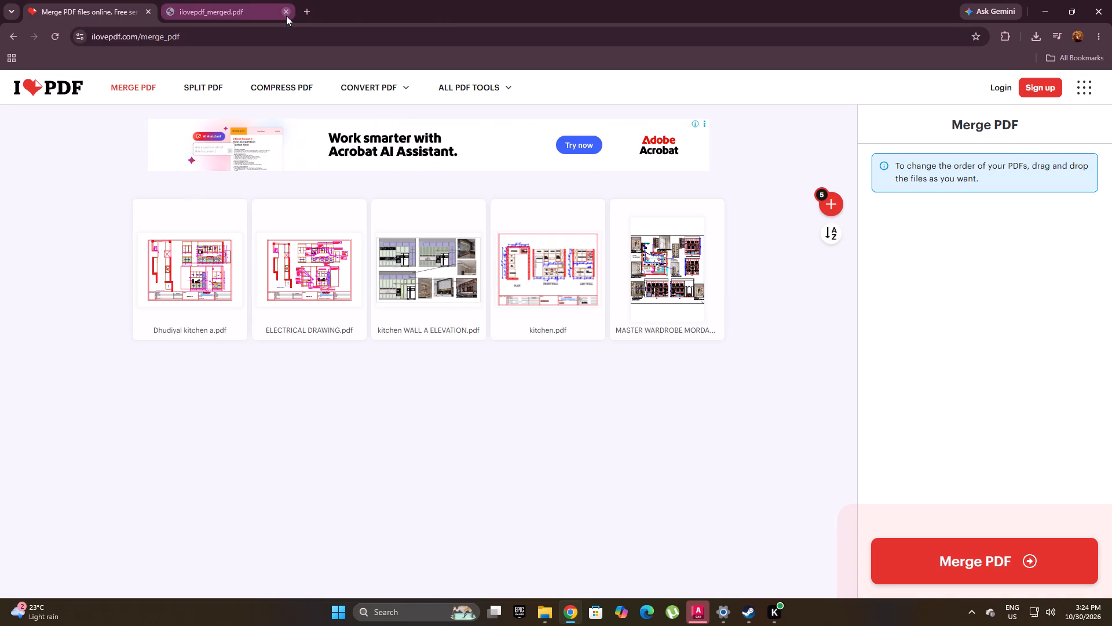
Return to File Explorer and open the wall a PDF from the muradabad sharad ji project's kitchen applinc folder for review.
left_click(550, 610)
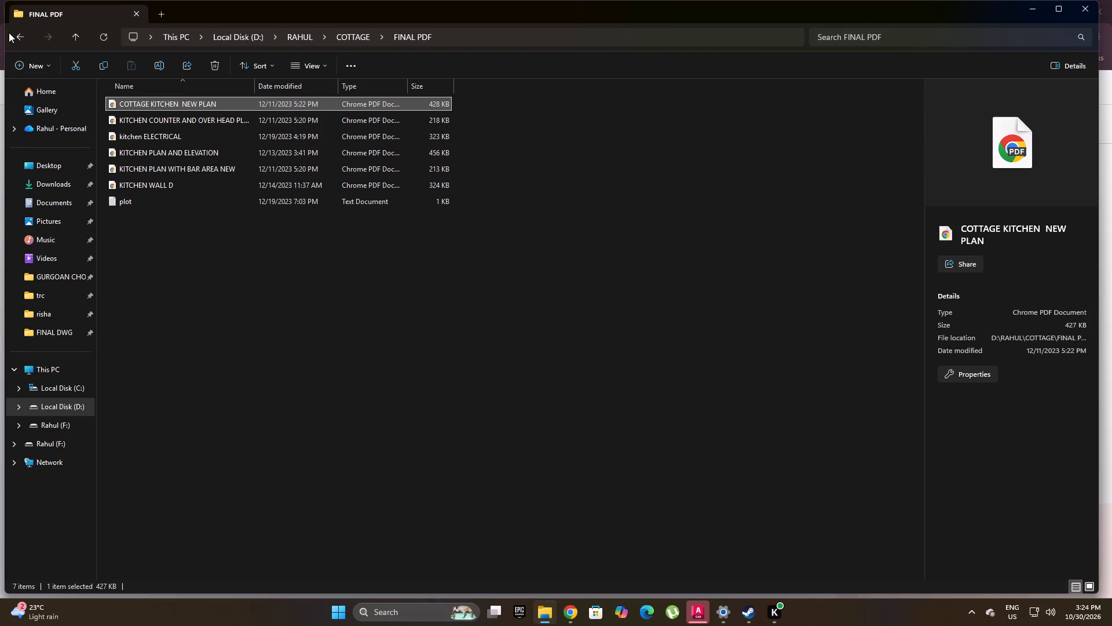
left_click(17, 39)
left_click(16, 37)
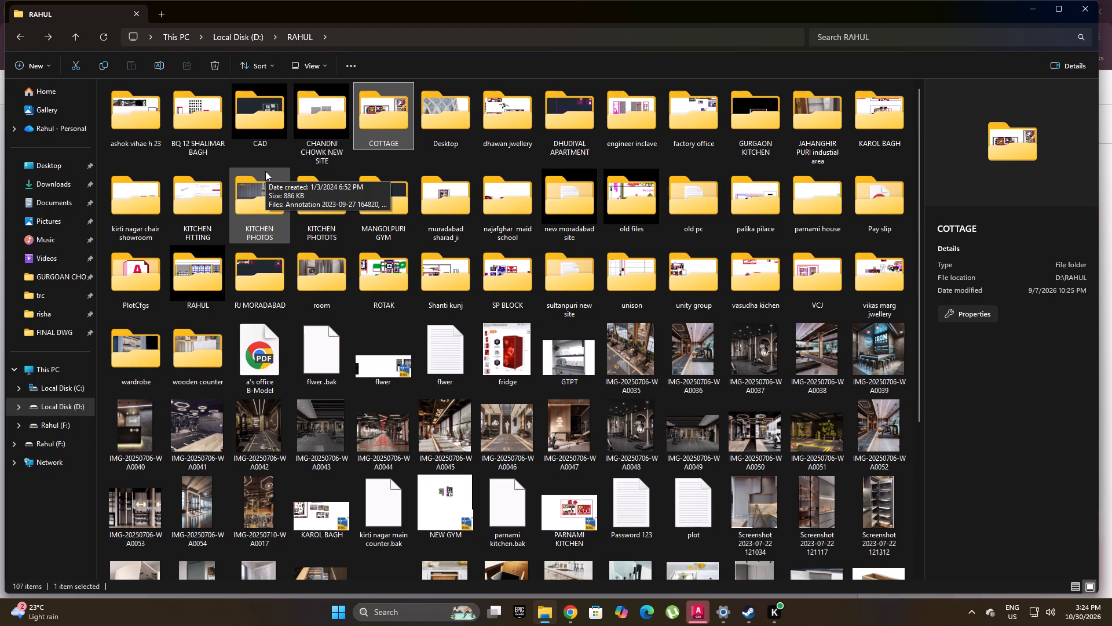
double_click(431, 190)
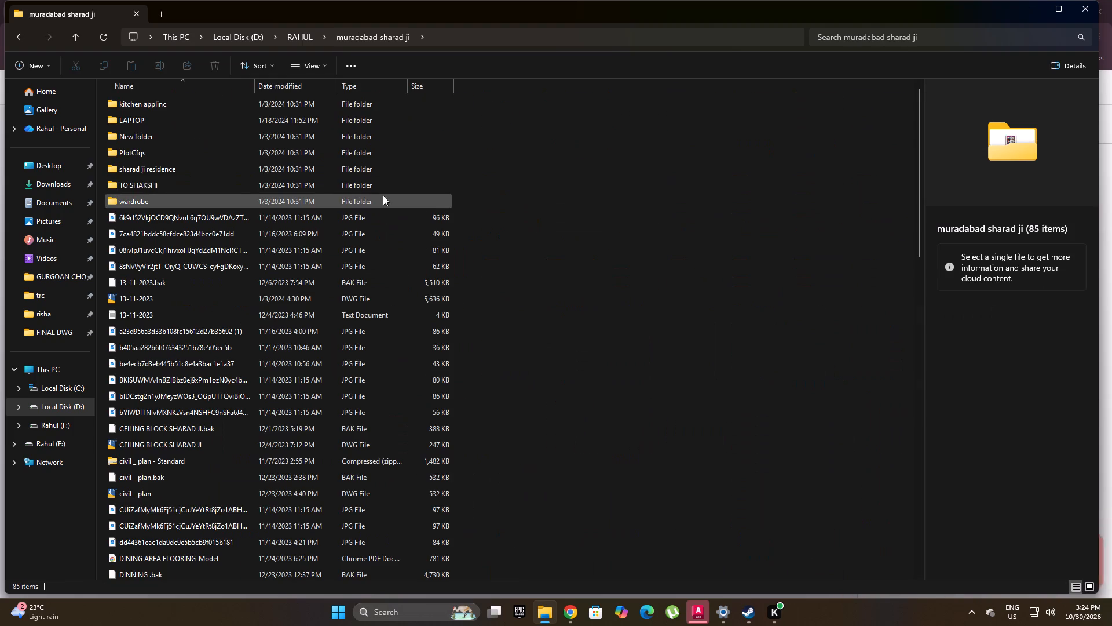
double_click(188, 107)
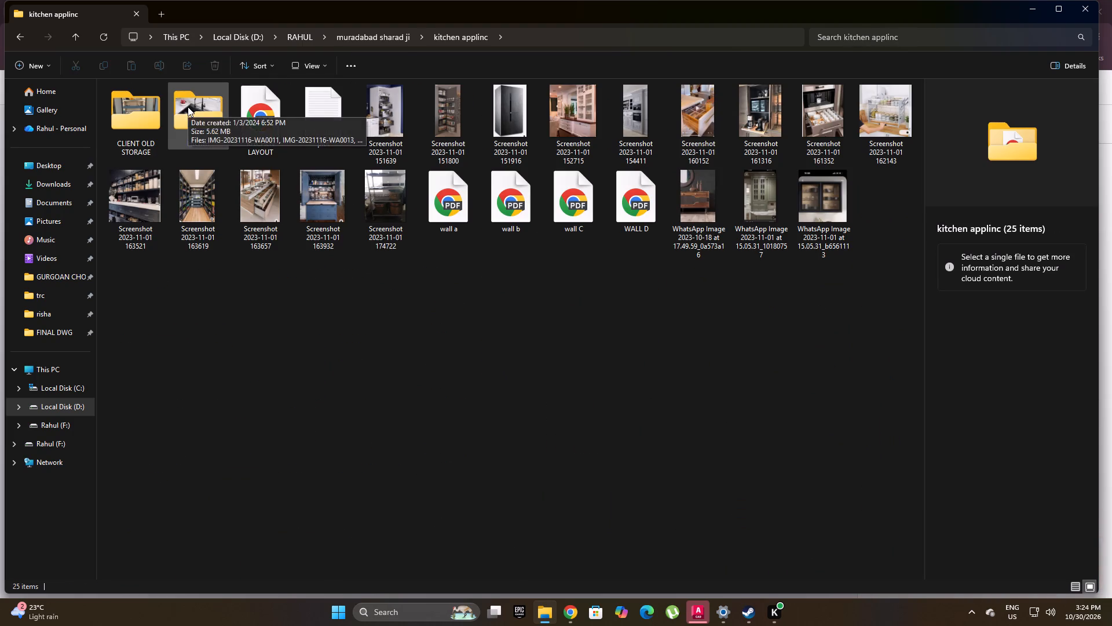
double_click(437, 208)
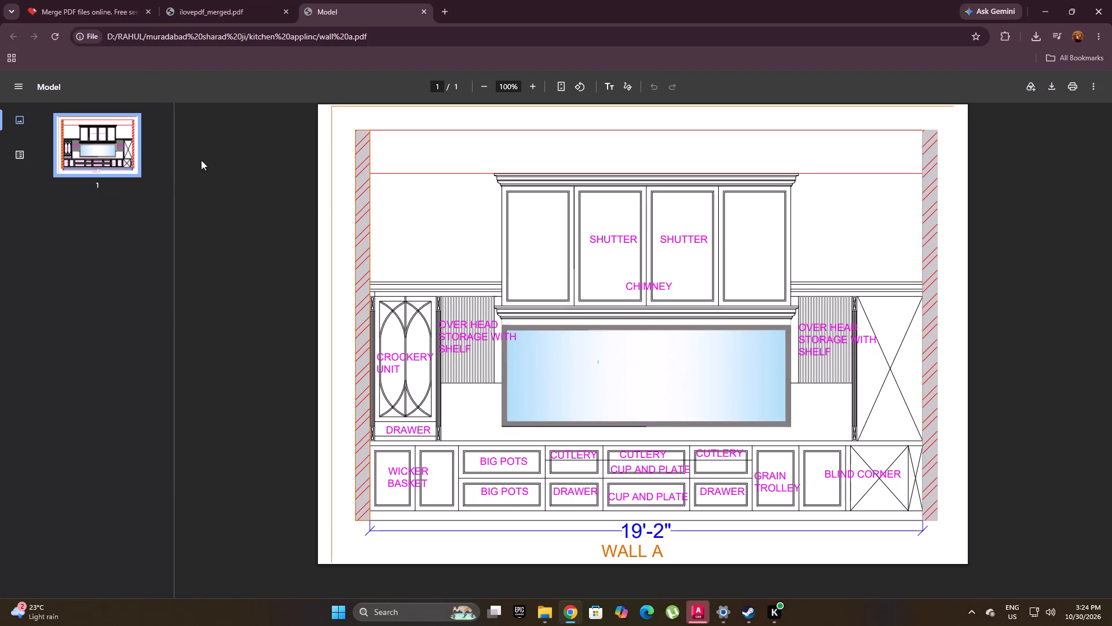
Close the wall a PDF and return to the merge page.
left_click(427, 10)
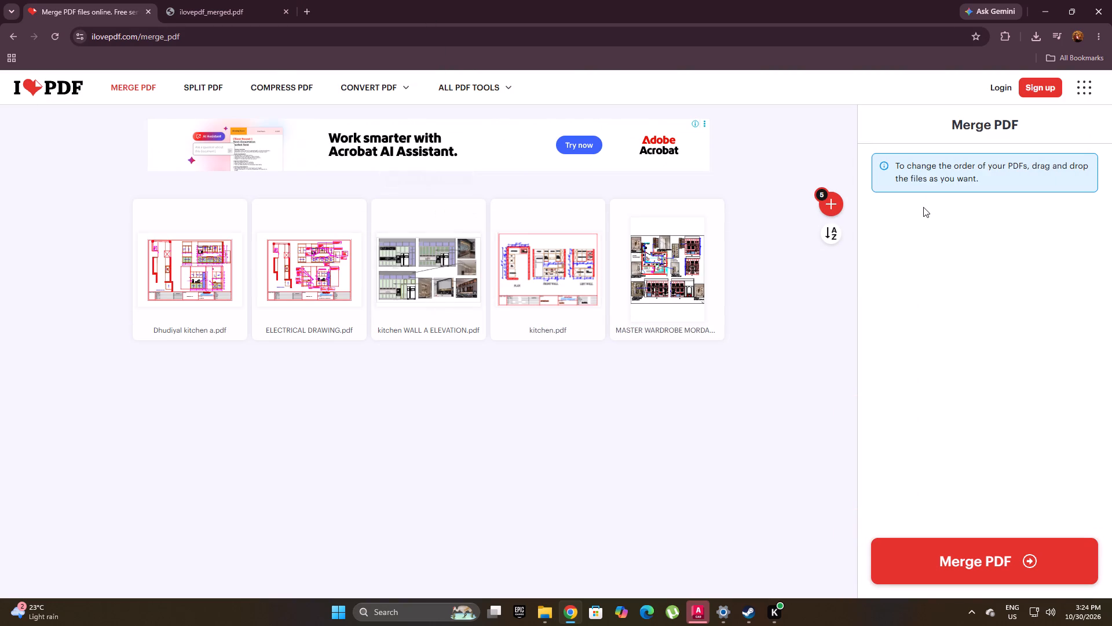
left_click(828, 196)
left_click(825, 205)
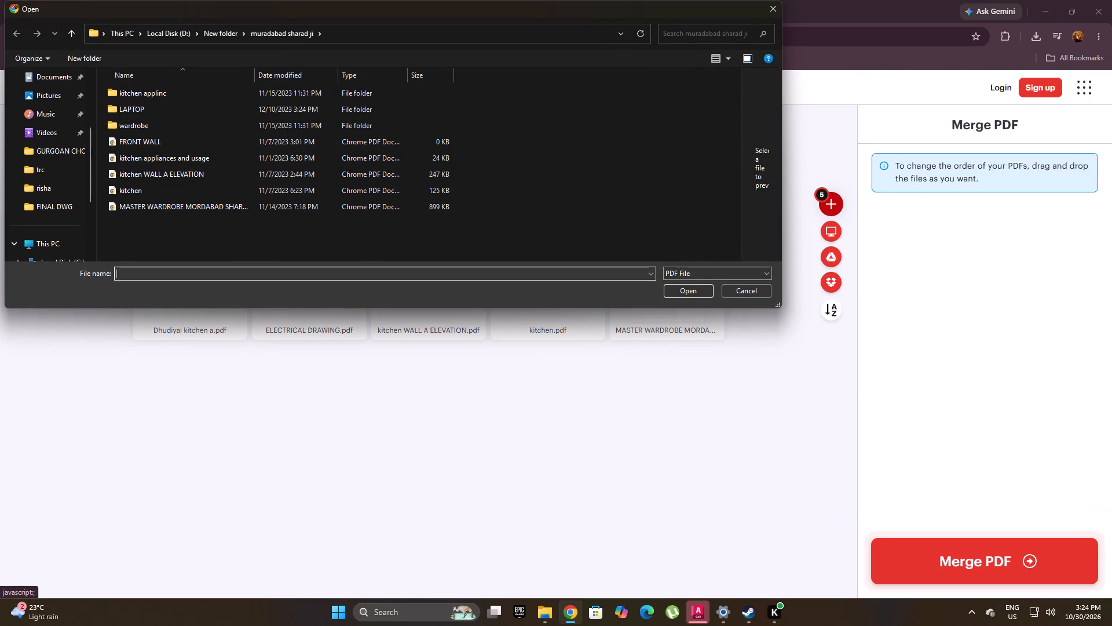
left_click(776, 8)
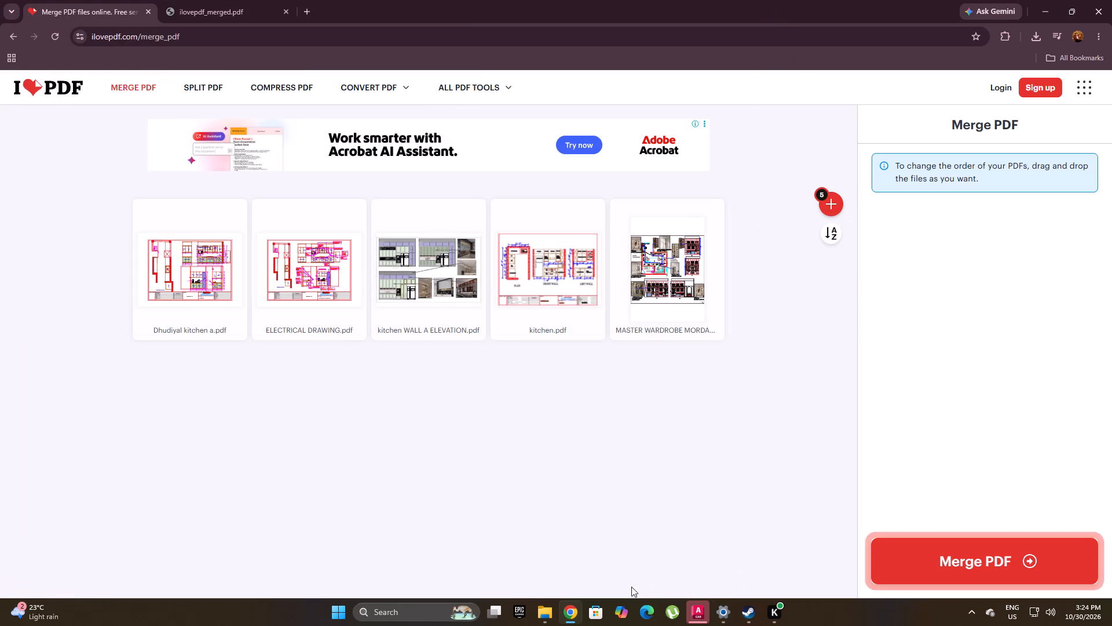
Switch to File Explorer, open DINING AREA FLOORING-Model from RAHUL's muradabad sharad ji folder, examine the flooring drawing, and close it.
left_click(546, 610)
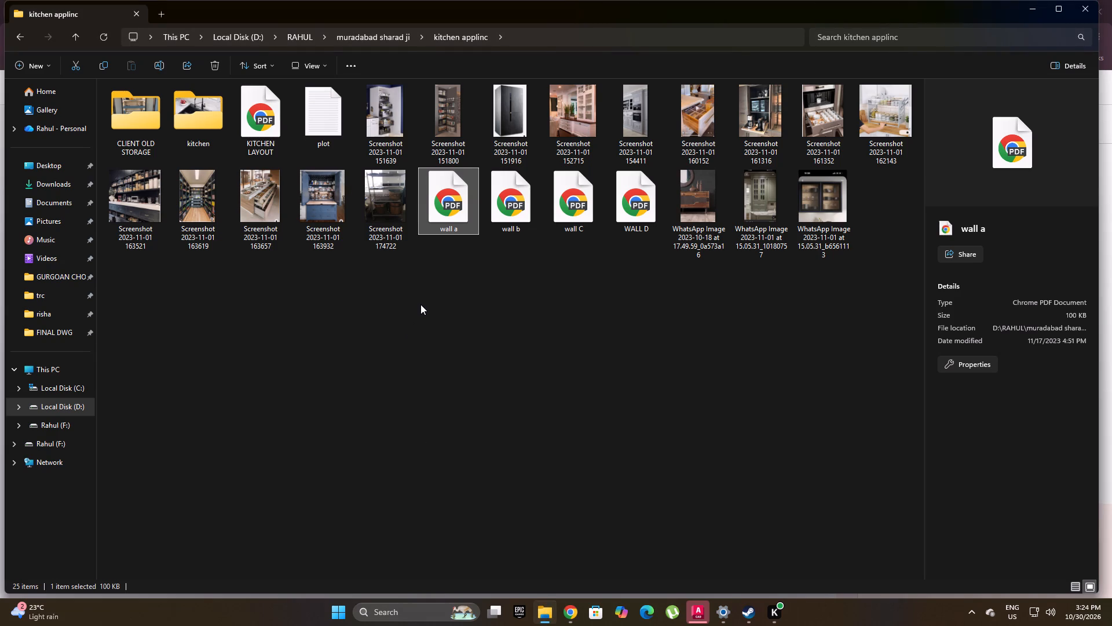
left_click(366, 43)
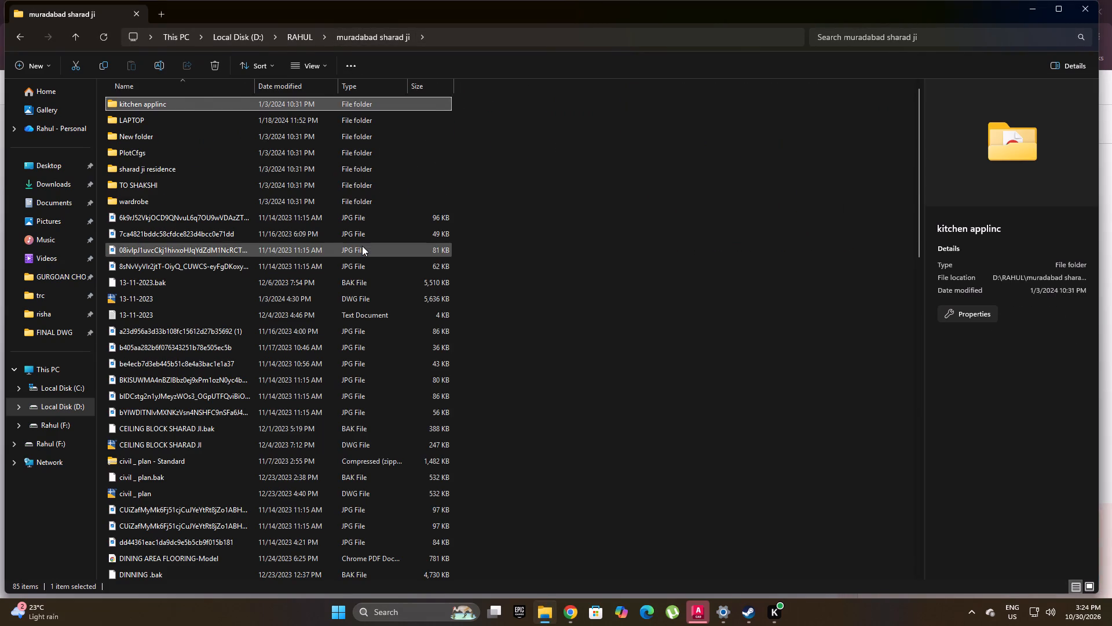
scroll(362, 246, "down", 2)
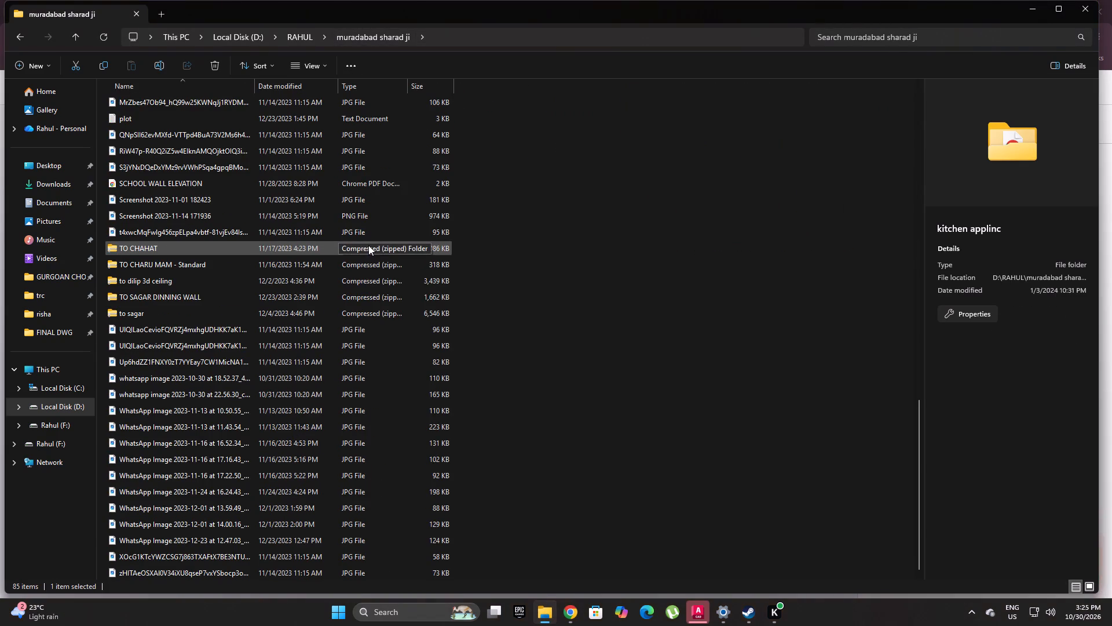
scroll(323, 296, "up", 1)
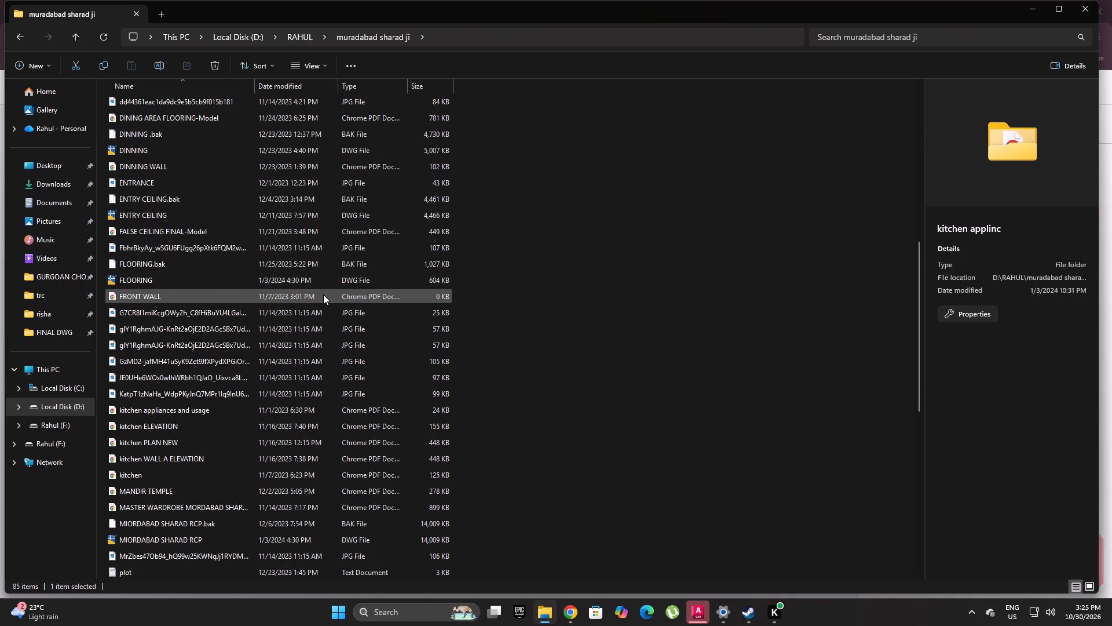
left_click(298, 123)
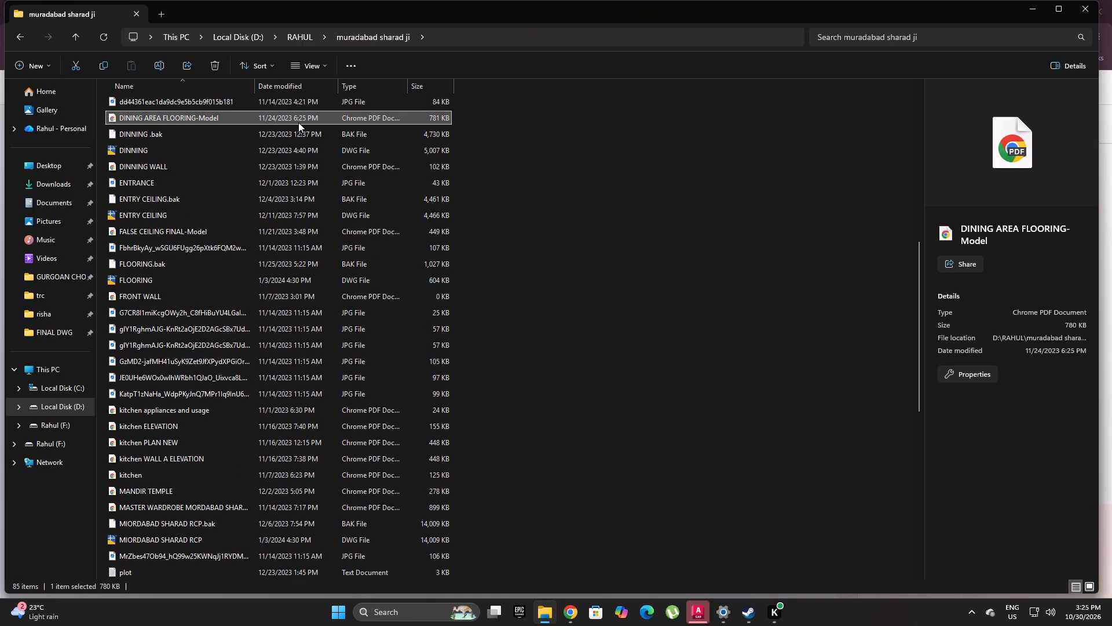
left_click(298, 122)
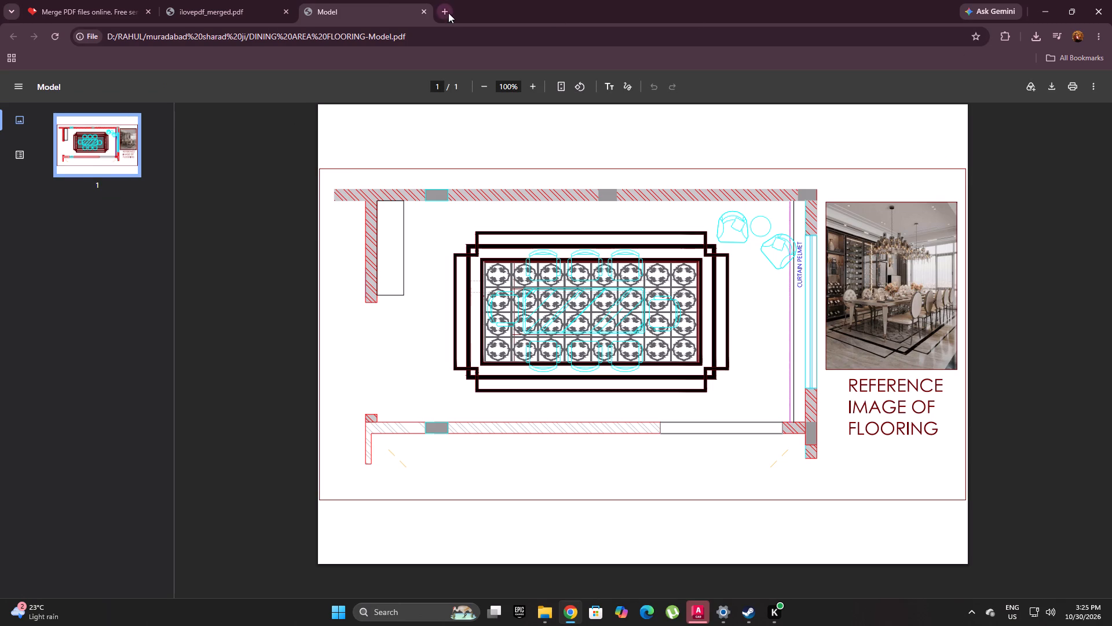
left_click(422, 10)
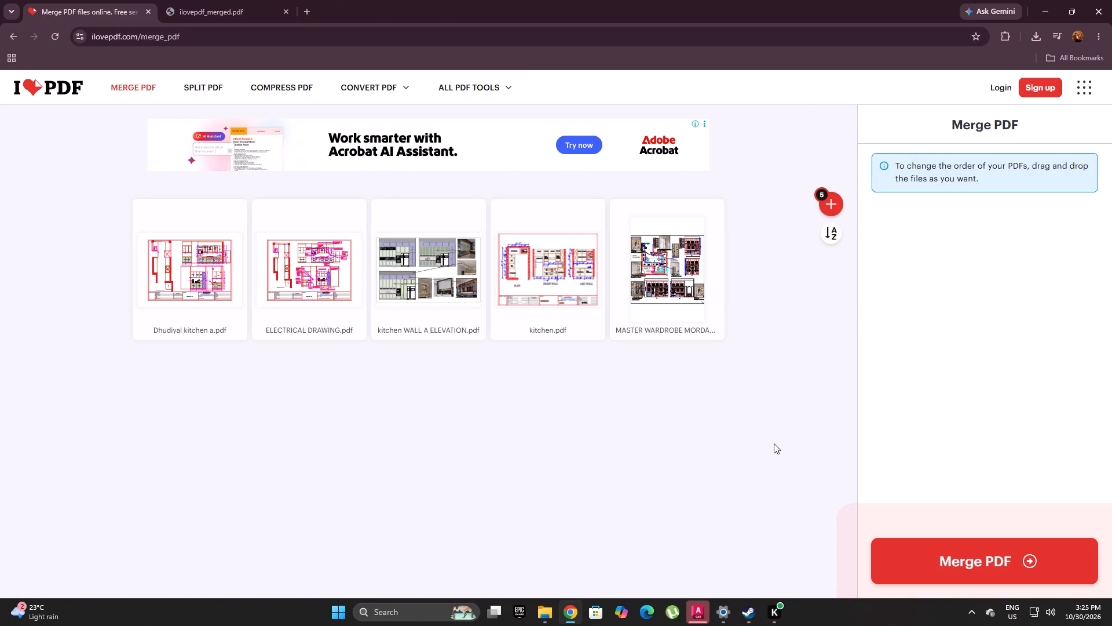
Return to File Explorer, open the kitchen PDF from the muradabad sharad ji folder, examine its plan and wall elevations, and close it.
left_click(547, 624)
scroll(345, 331, "up", 1)
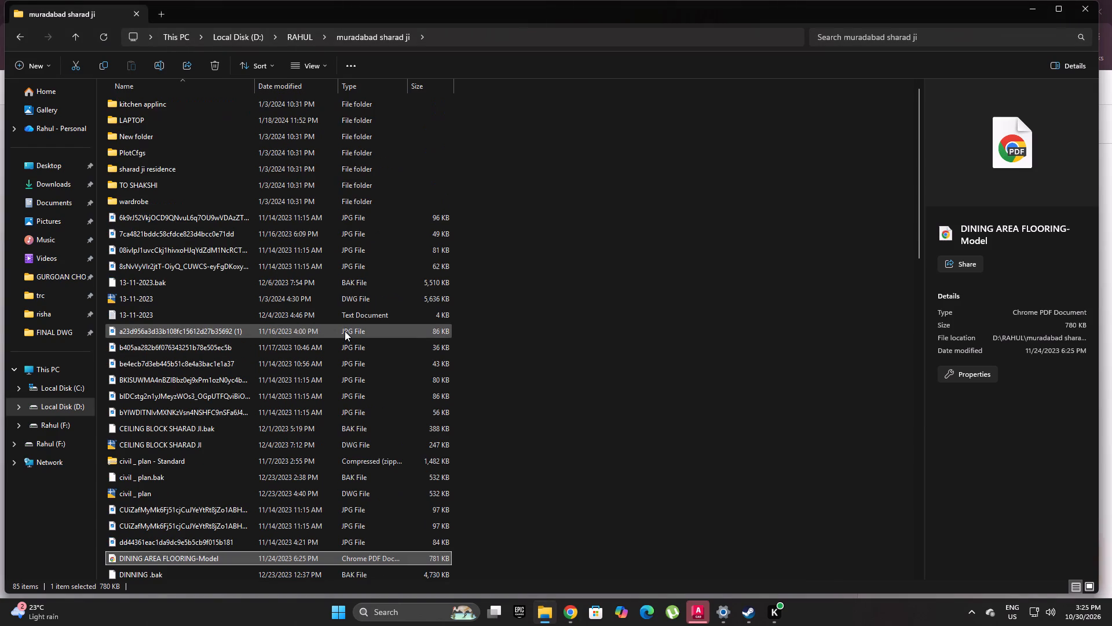
scroll(299, 527, "up", 1)
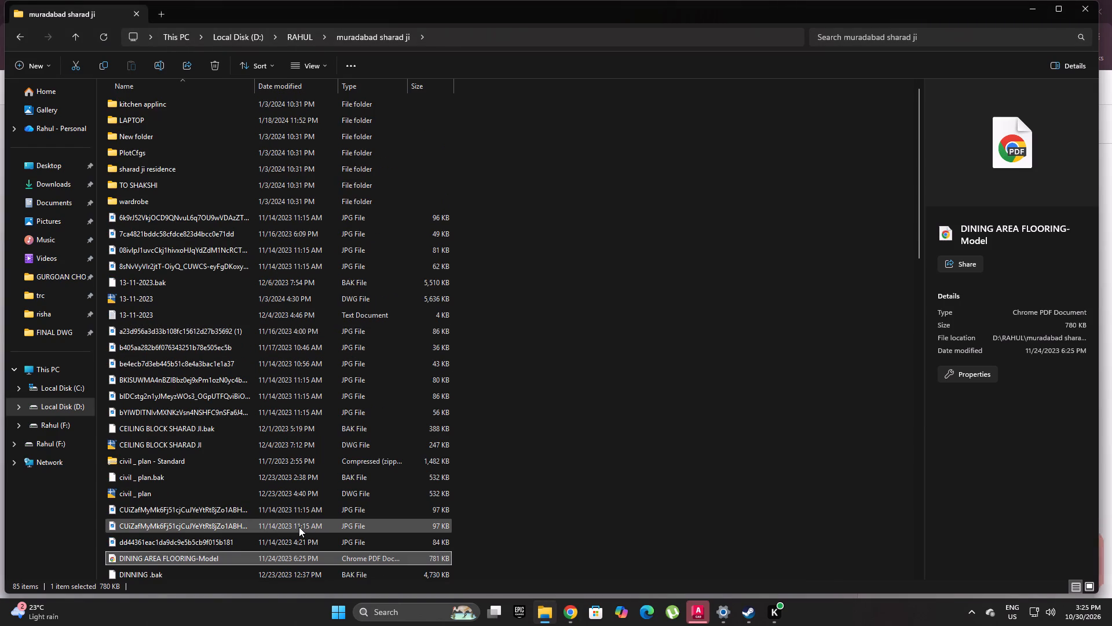
scroll(299, 527, "down", 1)
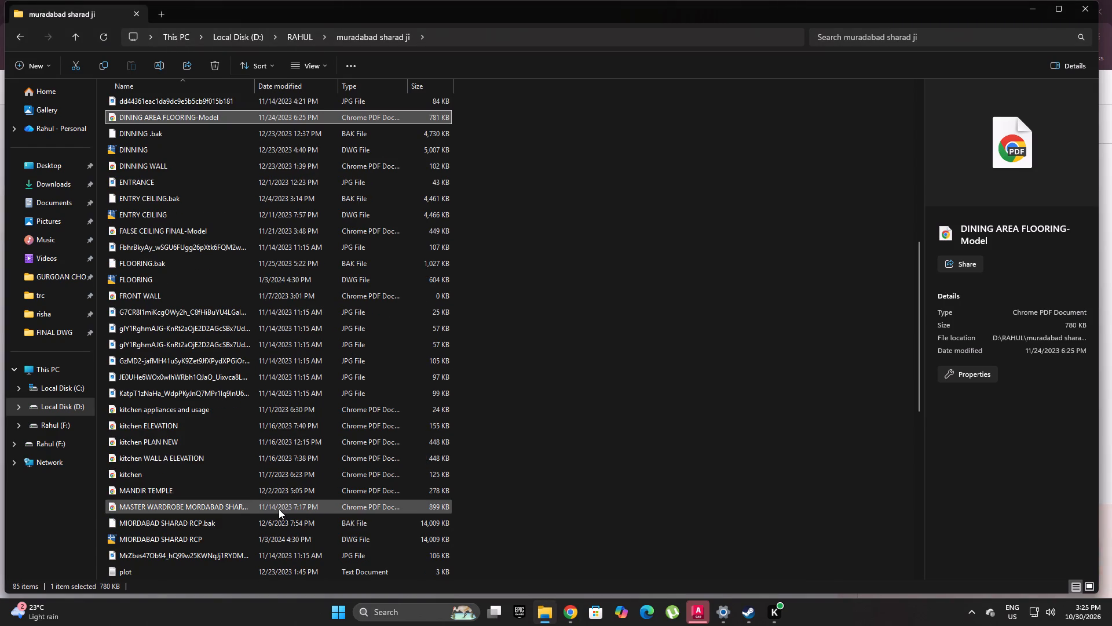
double_click(216, 475)
scroll(612, 463, "down", 1)
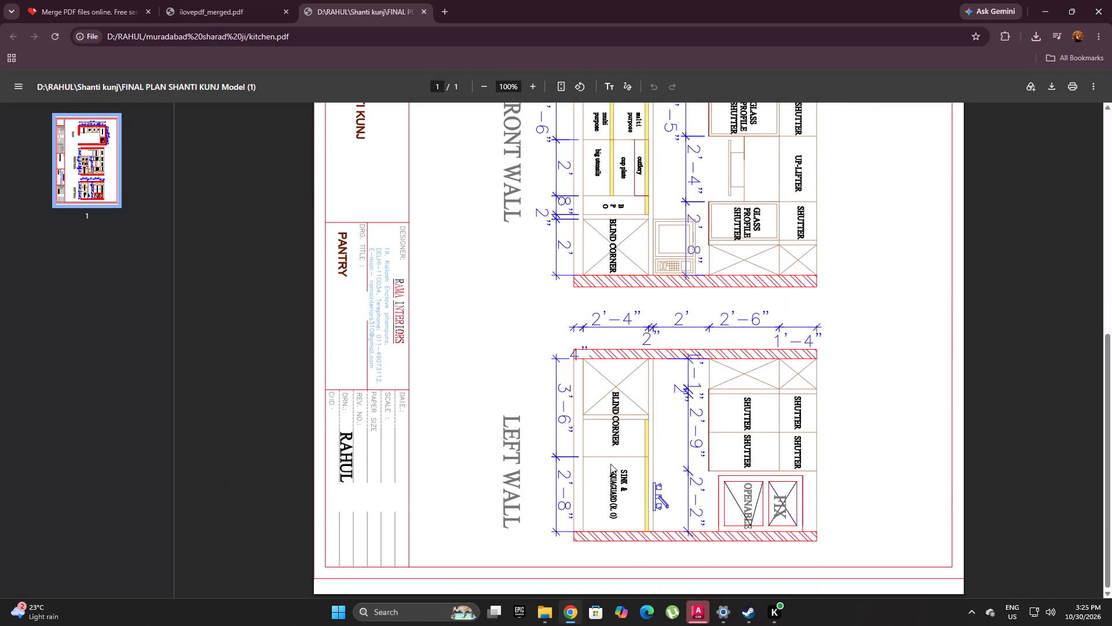
scroll(610, 464, "up", 2)
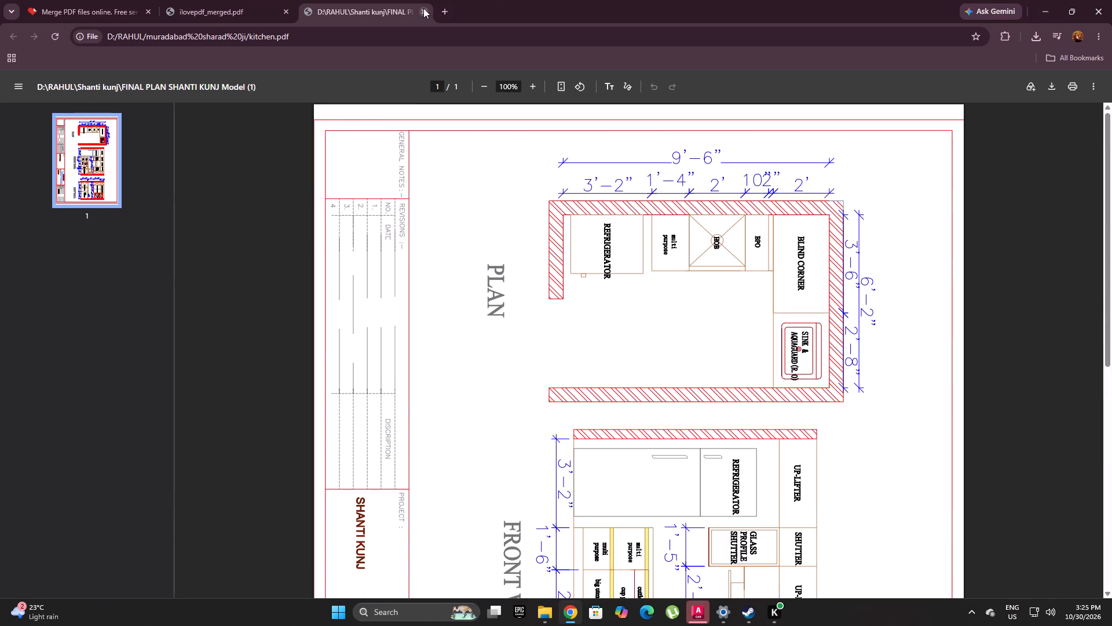
left_click(423, 8)
Return to File Explorer, open the kitchen ELEVATION PDF from the muradabad sharad ji folder, examine its elevations, and close it.
left_click(1045, 5)
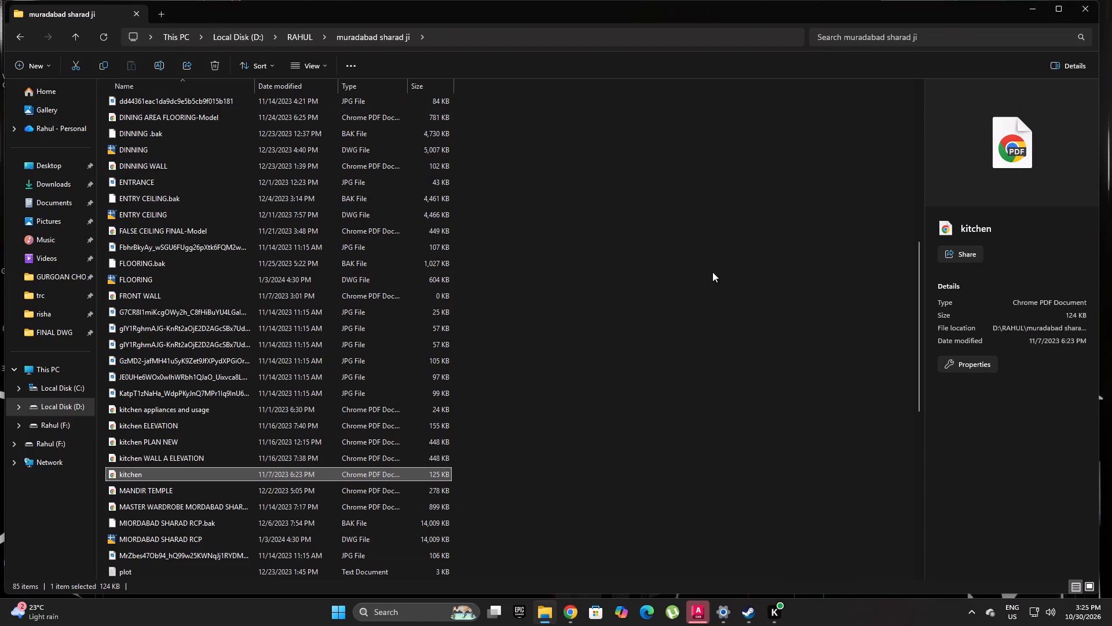
double_click(252, 429)
scroll(515, 388, "down", 3)
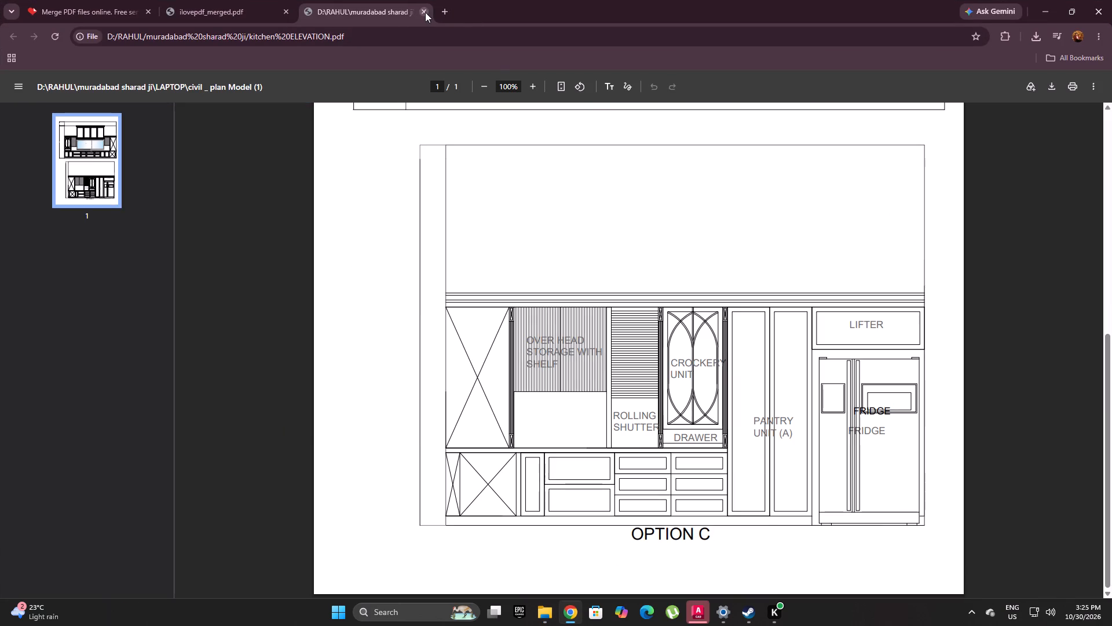
left_click(425, 12)
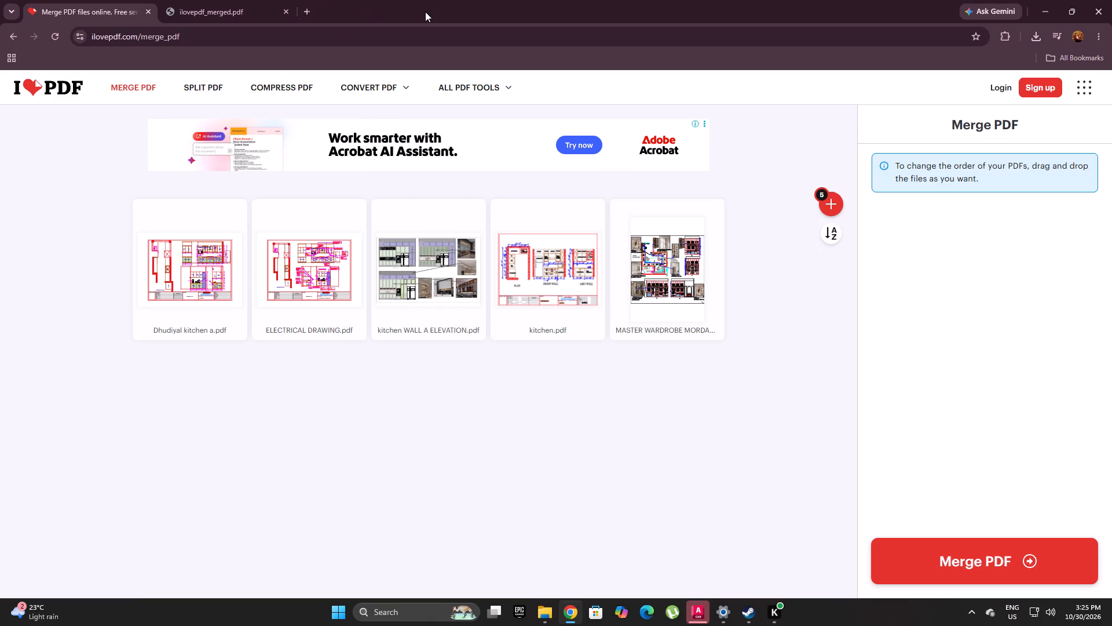